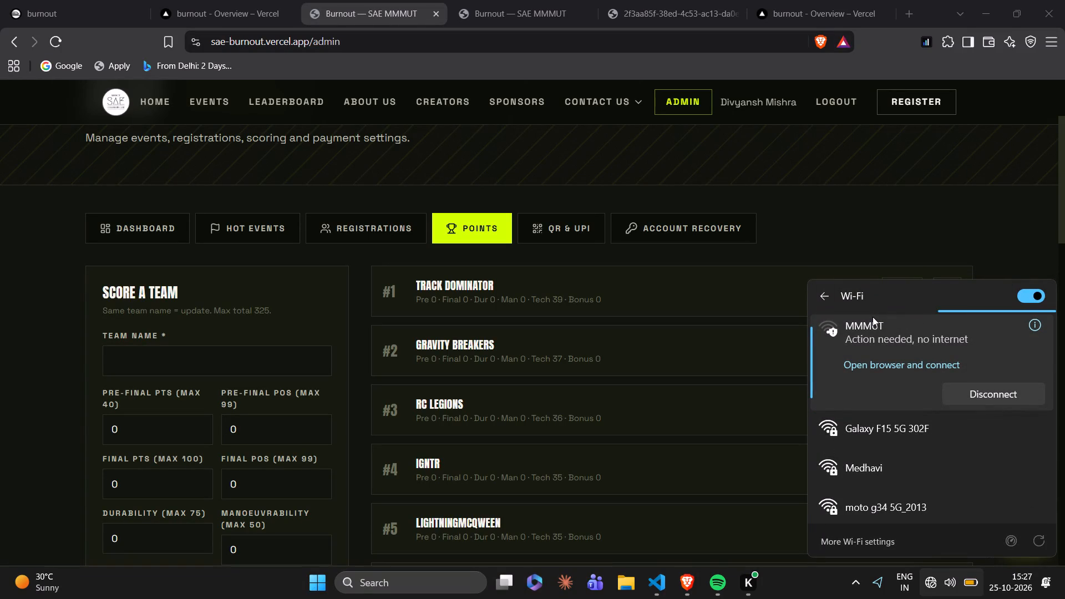
Refresh the available Wi-Fi networks and switch the connection from MMMUT to the Divu network.
click(1041, 546)
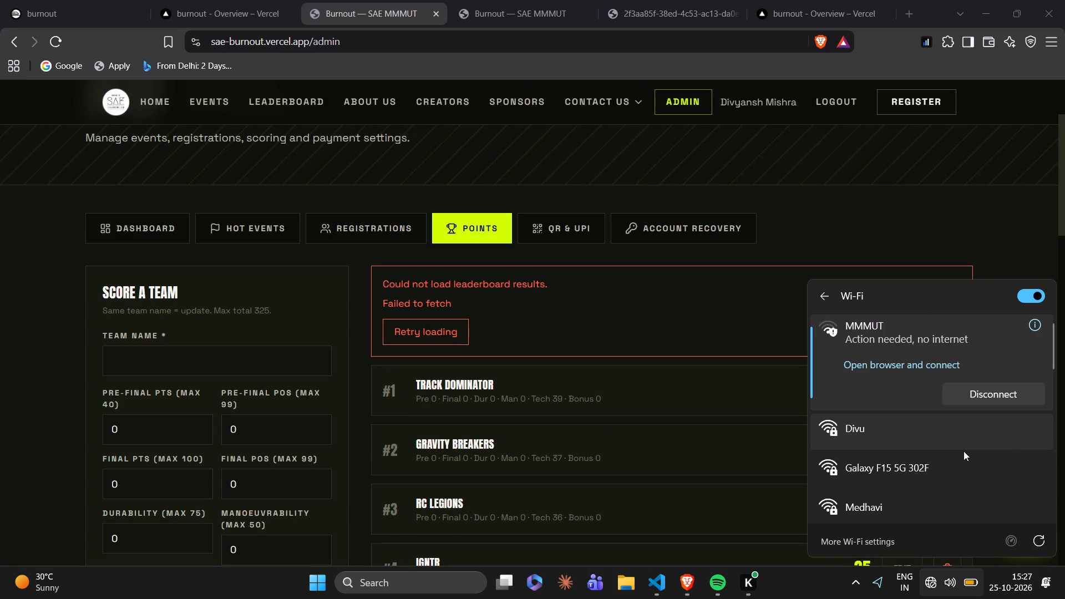
click(963, 451)
click(1019, 429)
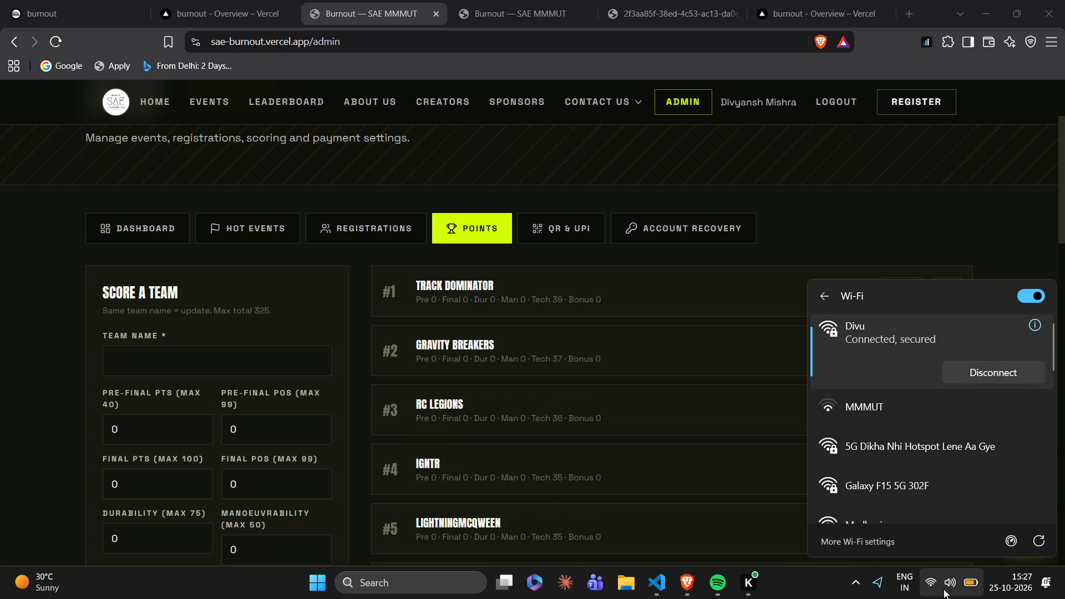
click(944, 589)
Review the full list of ranked teams and their technical scores on the admin Points page.
scroll(501, 353, down, 3)
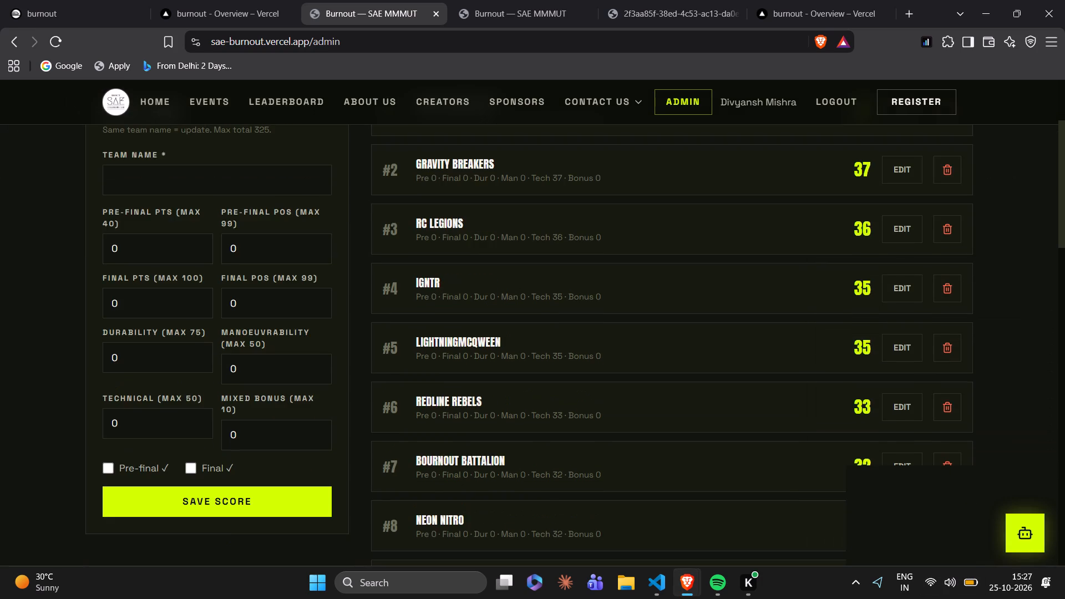
scroll(501, 353, down, 9)
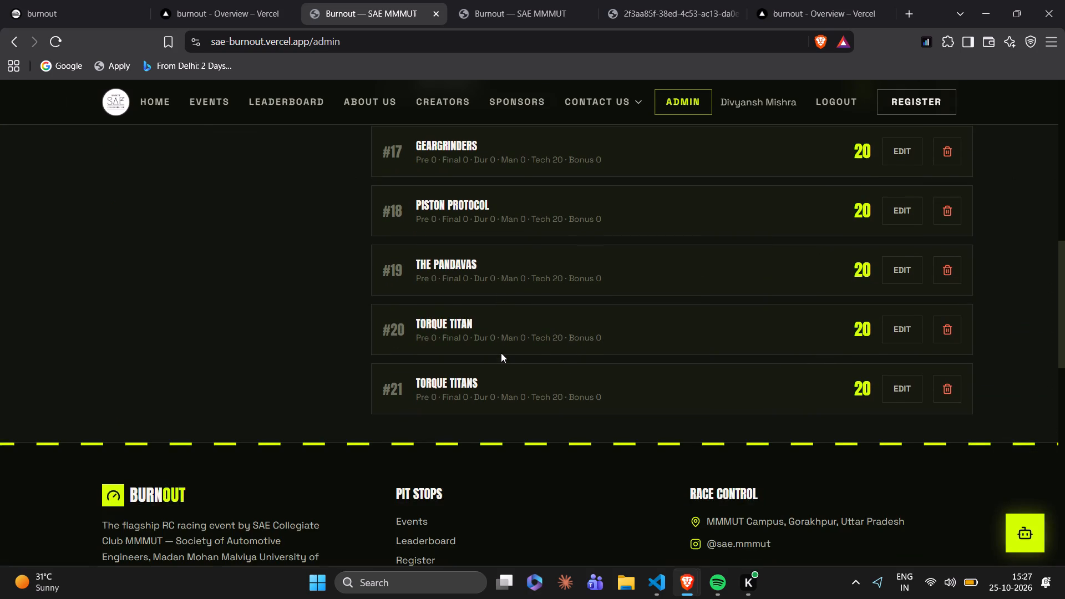
scroll(501, 353, up, 10)
scroll(501, 353, down, 2)
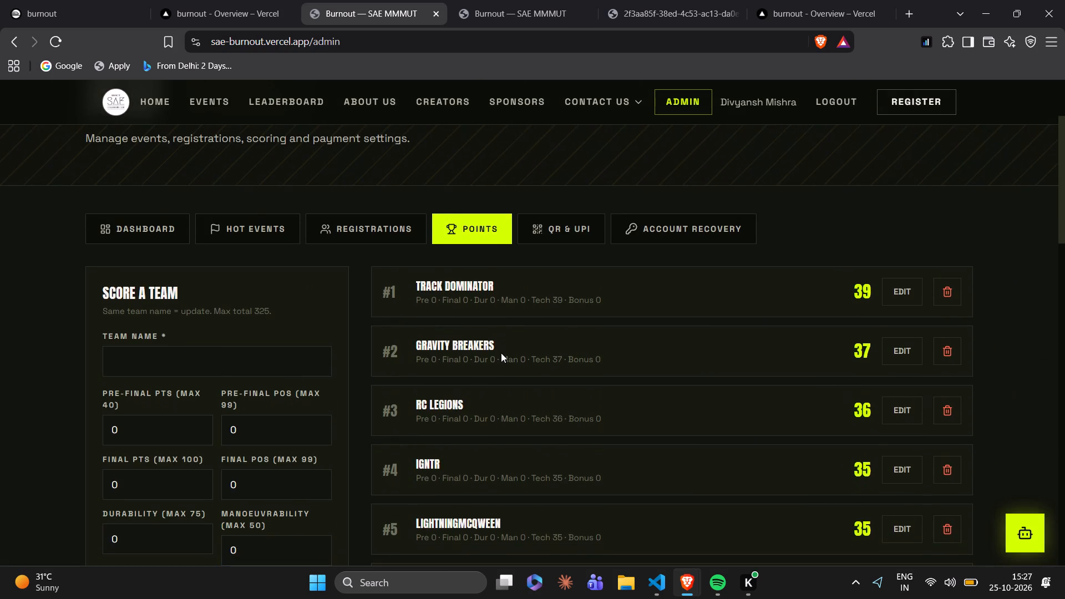
scroll(501, 353, down, 4)
scroll(501, 353, up, 2)
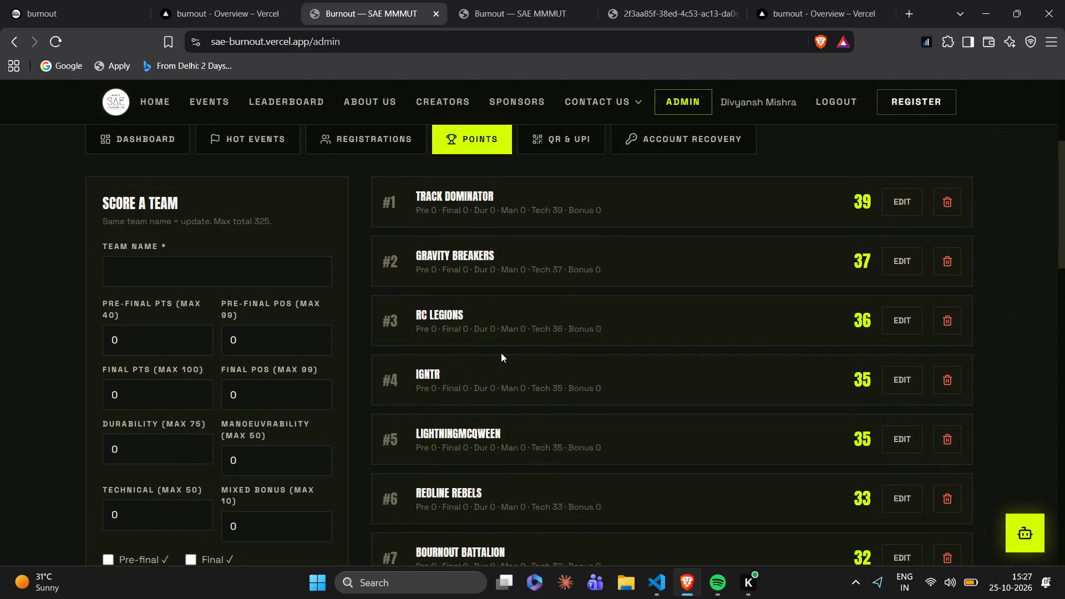
scroll(501, 353, up, 2)
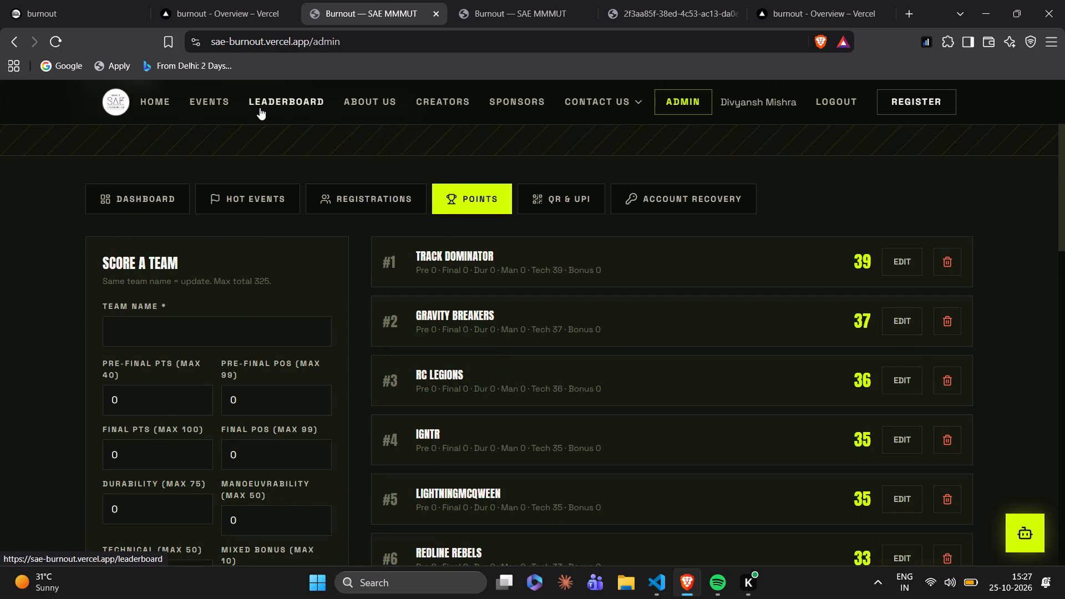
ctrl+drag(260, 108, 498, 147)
Open the Account Recovery section of the Burnout site's admin page.
drag(498, 147, 683, 110)
drag(683, 110, 678, 184)
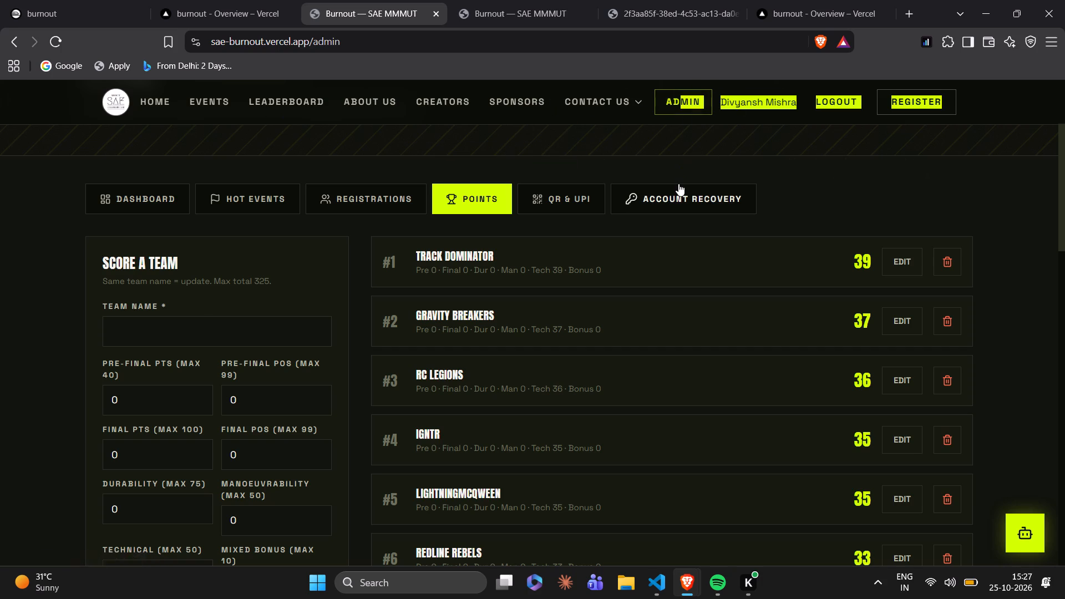
click(678, 184)
drag(678, 184, 679, 128)
click(679, 128)
Open the admin dashboard and look over its summary figures and latest registrations.
drag(679, 128, 123, 171)
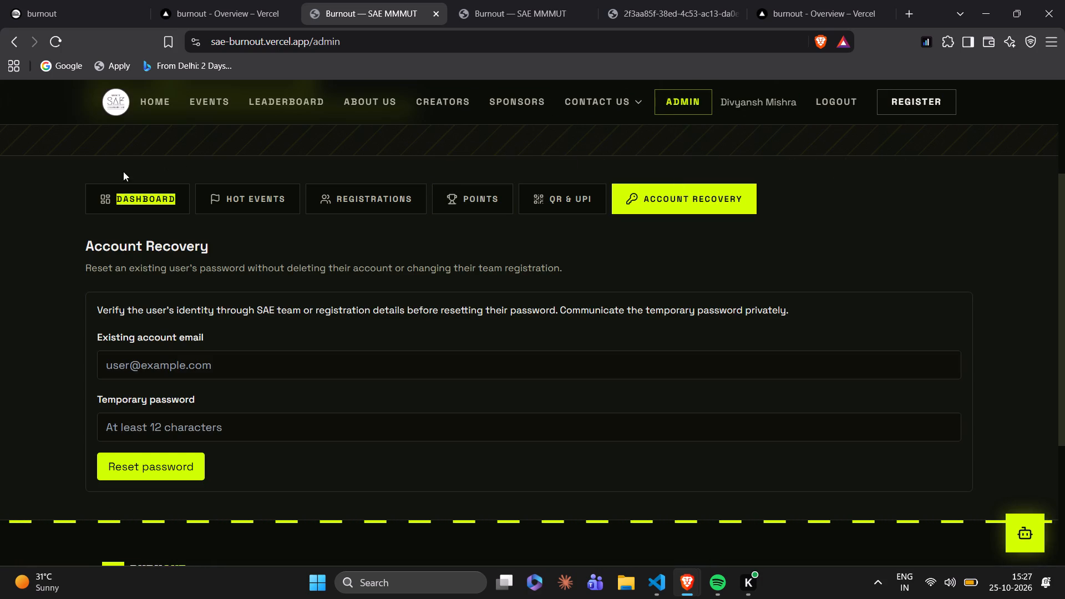
drag(123, 171, 130, 187)
click(130, 187)
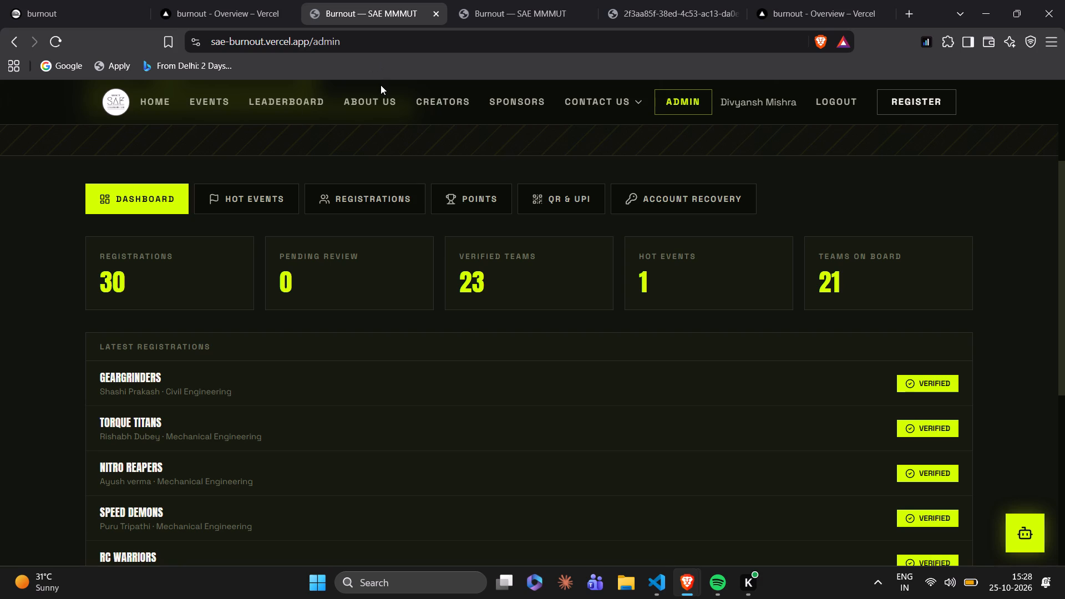
scroll(329, 361, up, 1)
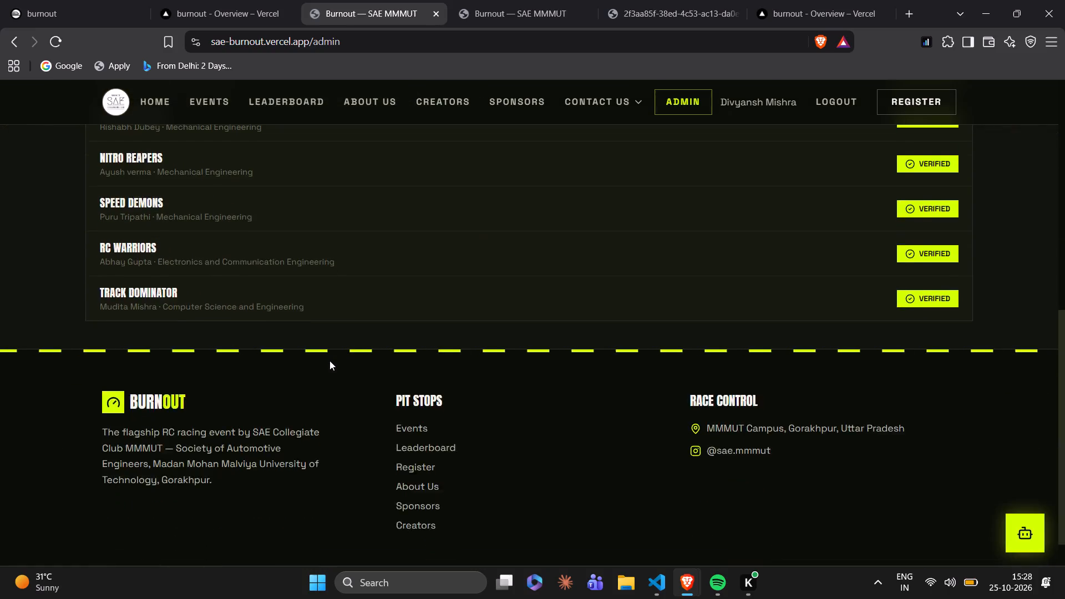
scroll(329, 361, up, 1)
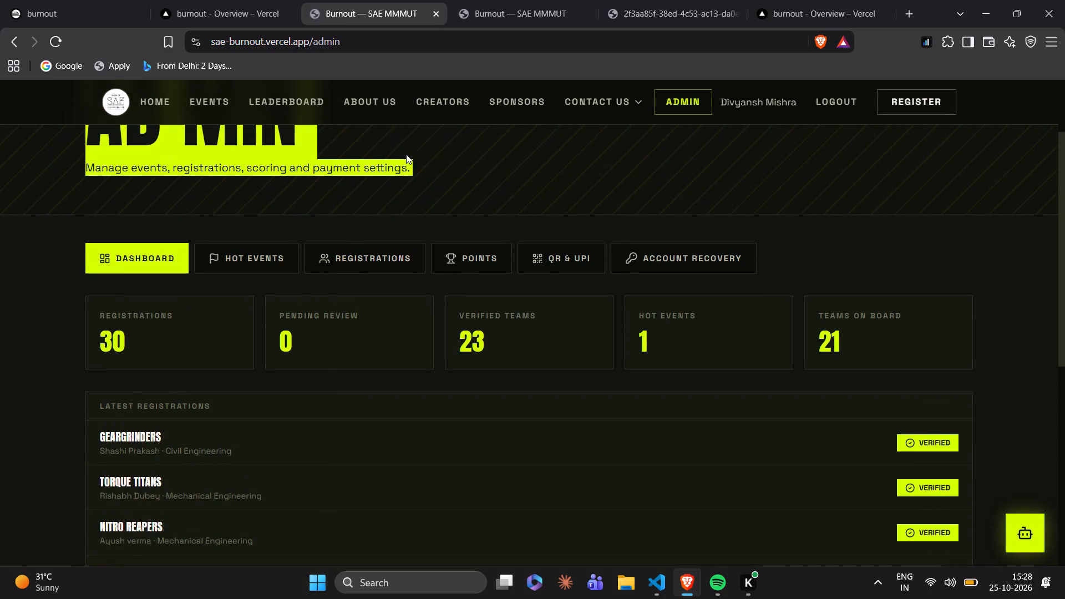
Open the admin Registrations section and look at the list of all team registrations.
click(420, 198)
click(393, 254)
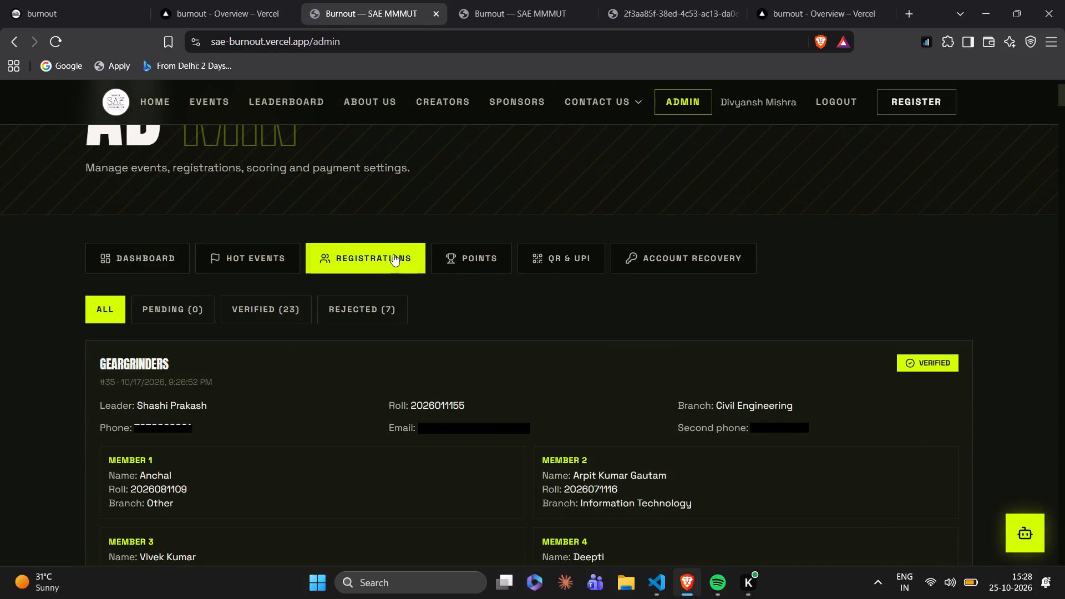
scroll(485, 377, down, 4)
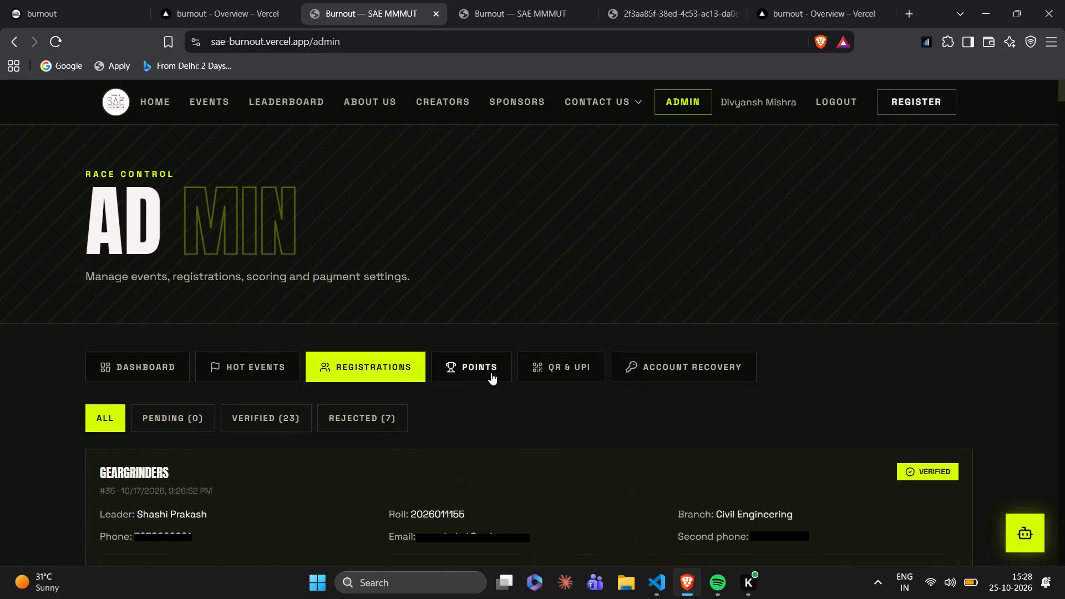
Open the admin Points section and examine the scoring form and every team's point breakdown through the whole ranking.
click(491, 373)
scroll(663, 300, down, 3)
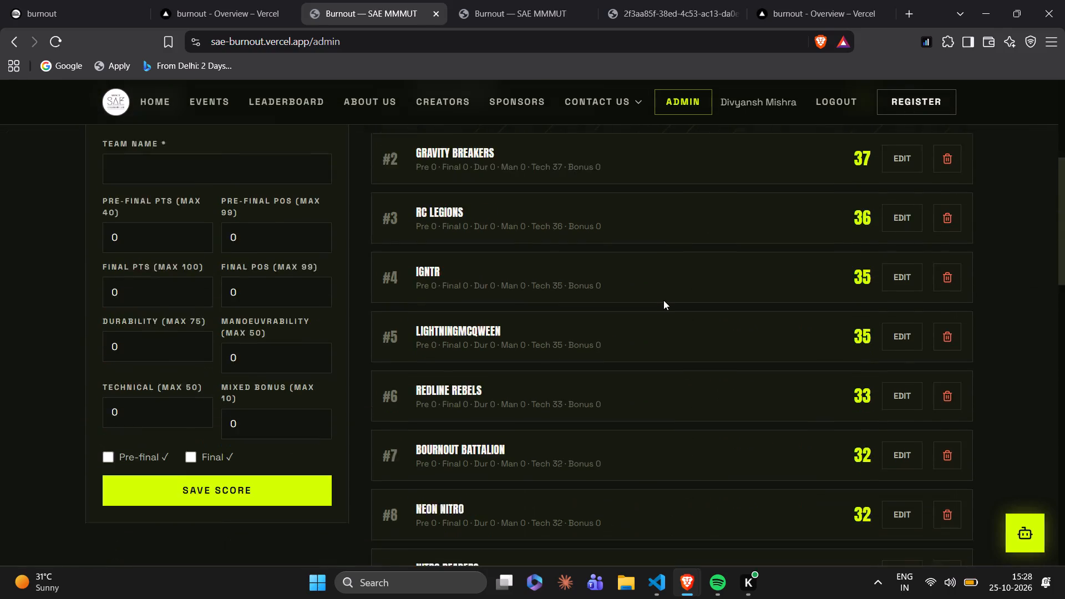
scroll(663, 300, down, 9)
scroll(663, 300, up, 1)
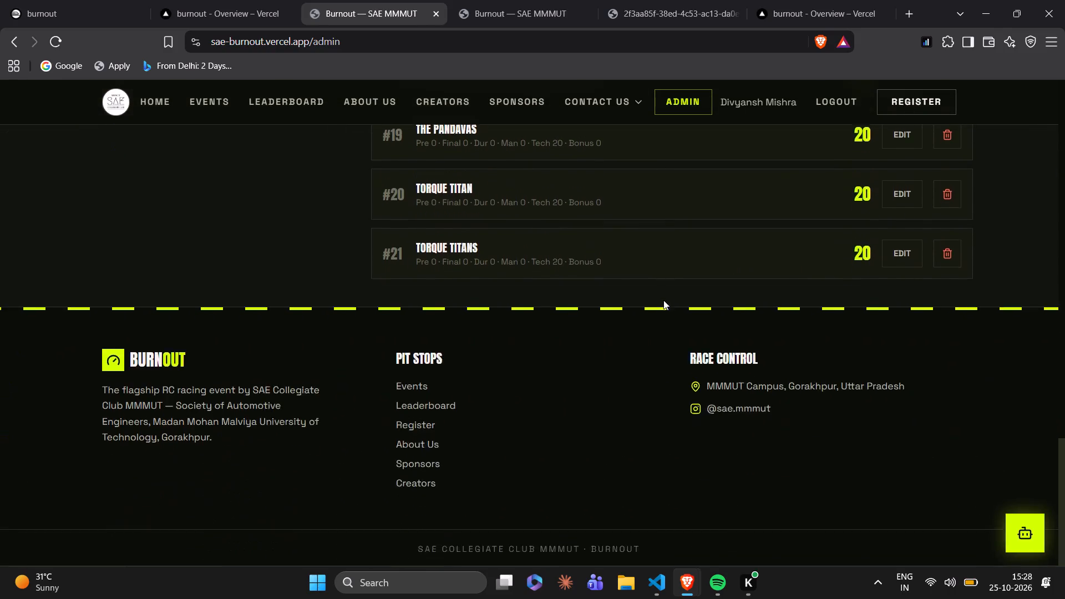
scroll(663, 300, up, 5)
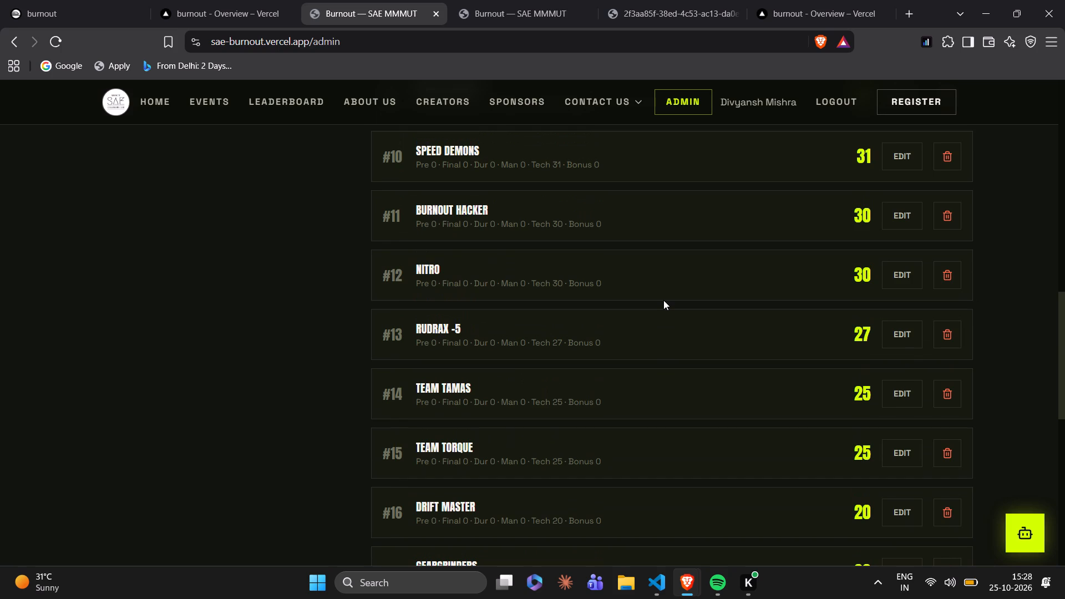
scroll(663, 300, up, 10)
scroll(663, 300, down, 1)
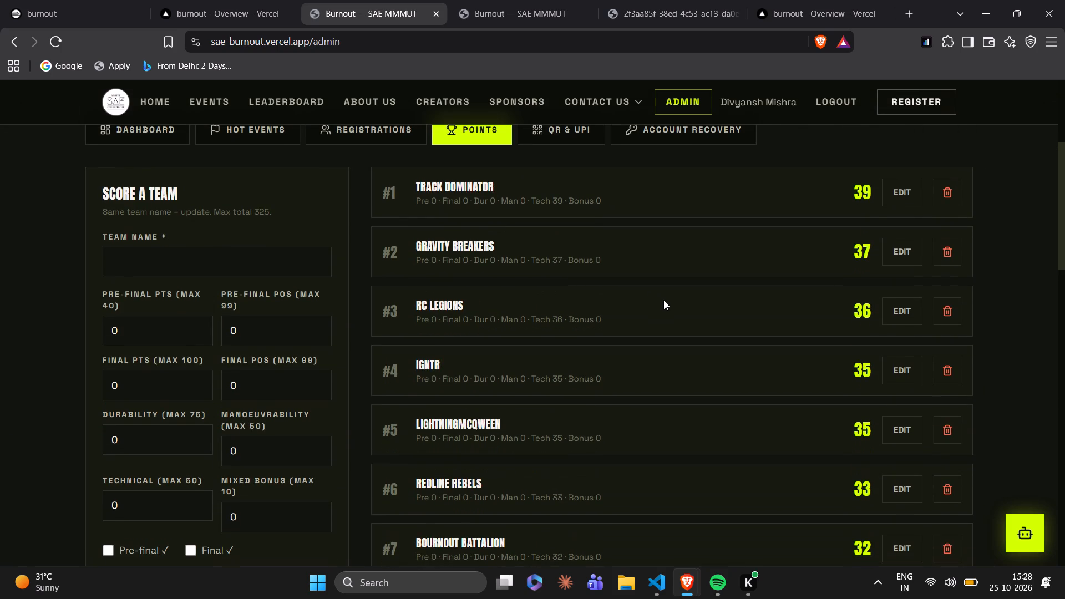
scroll(663, 300, down, 1)
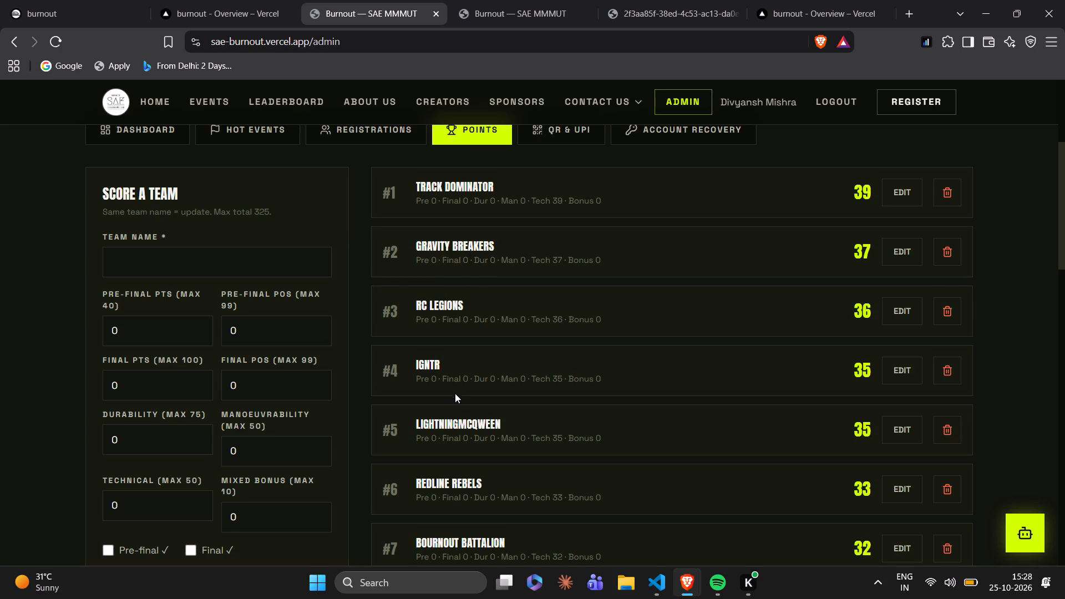
scroll(457, 400, down, 1)
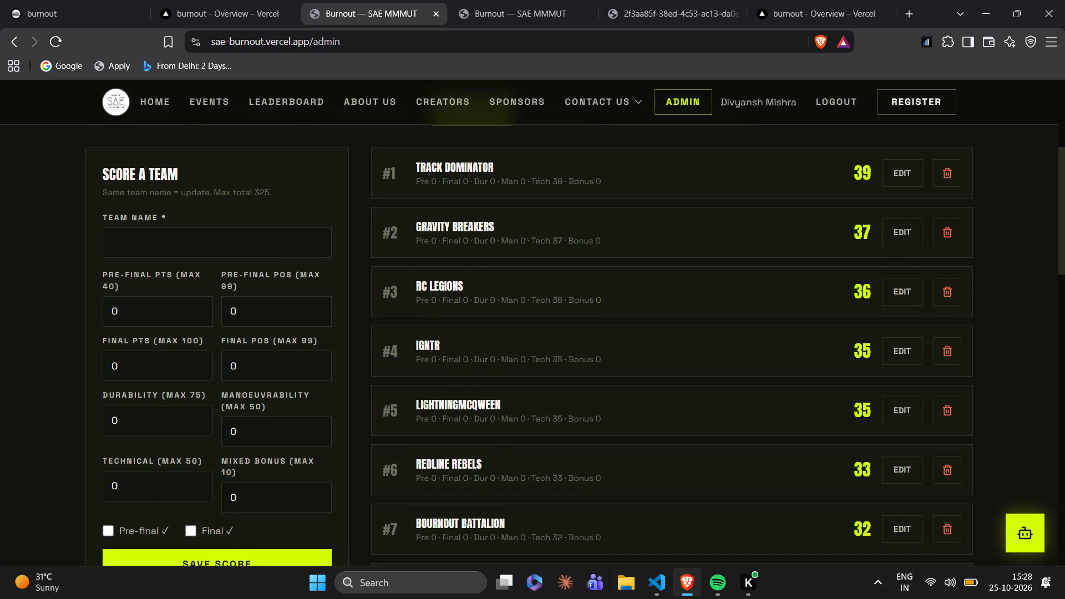
scroll(442, 296, down, 1)
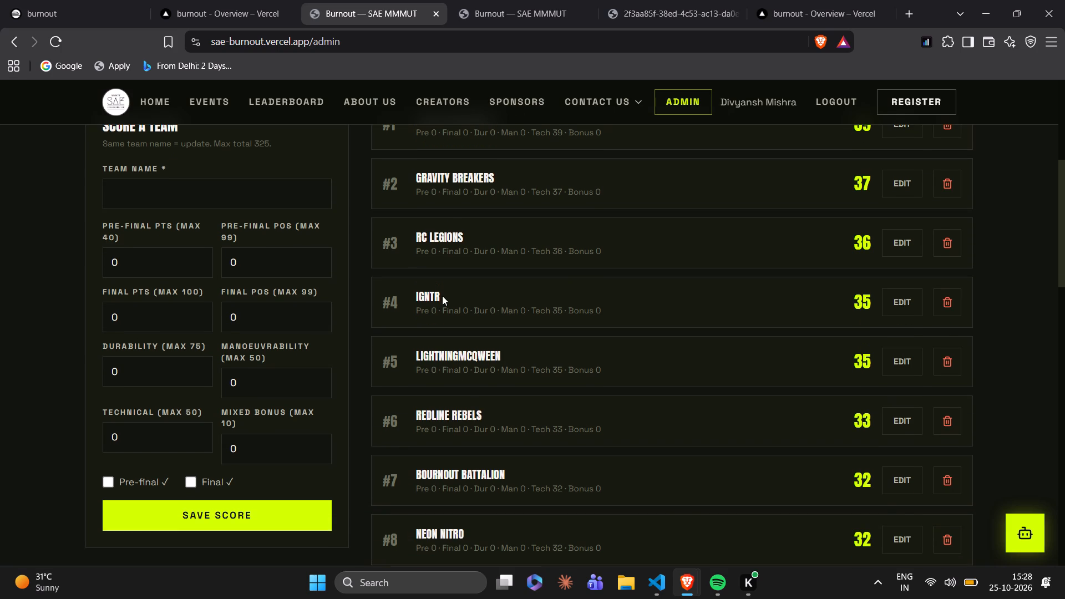
scroll(442, 296, down, 5)
scroll(442, 296, up, 2)
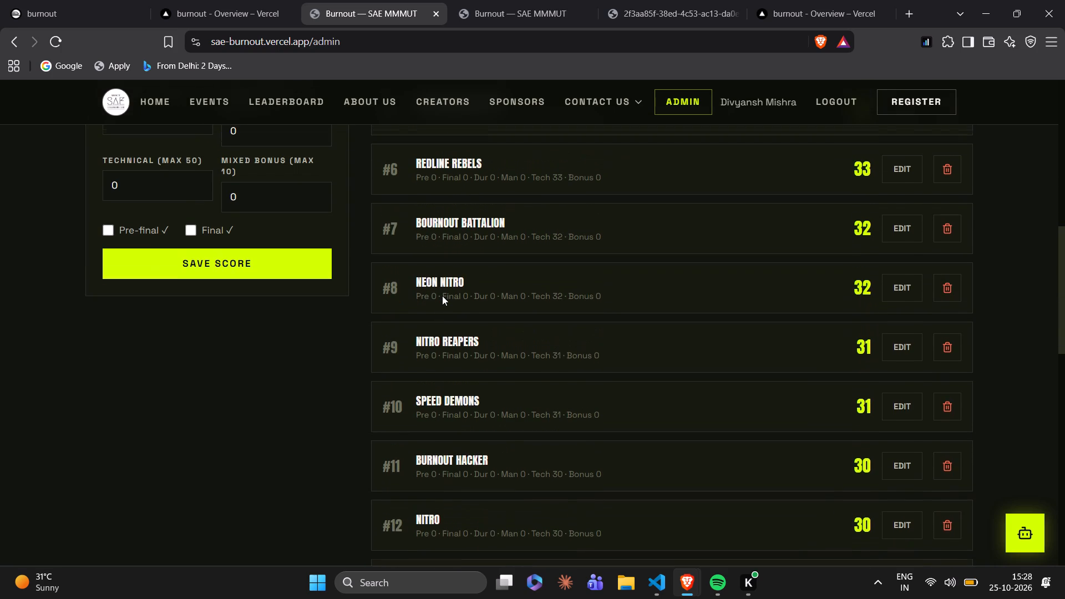
scroll(442, 296, up, 1)
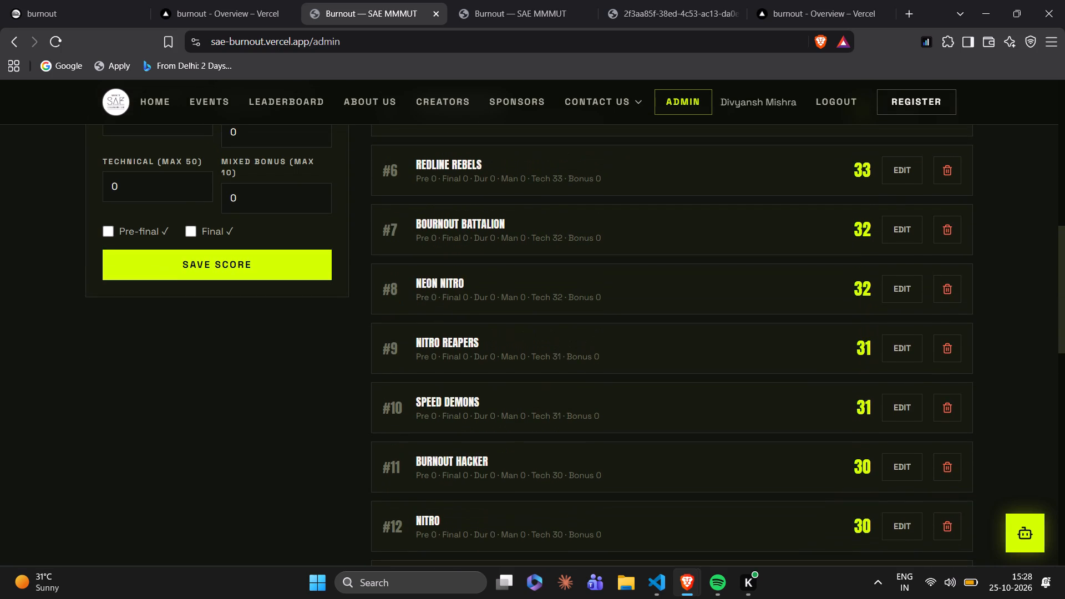
scroll(442, 296, down, 5)
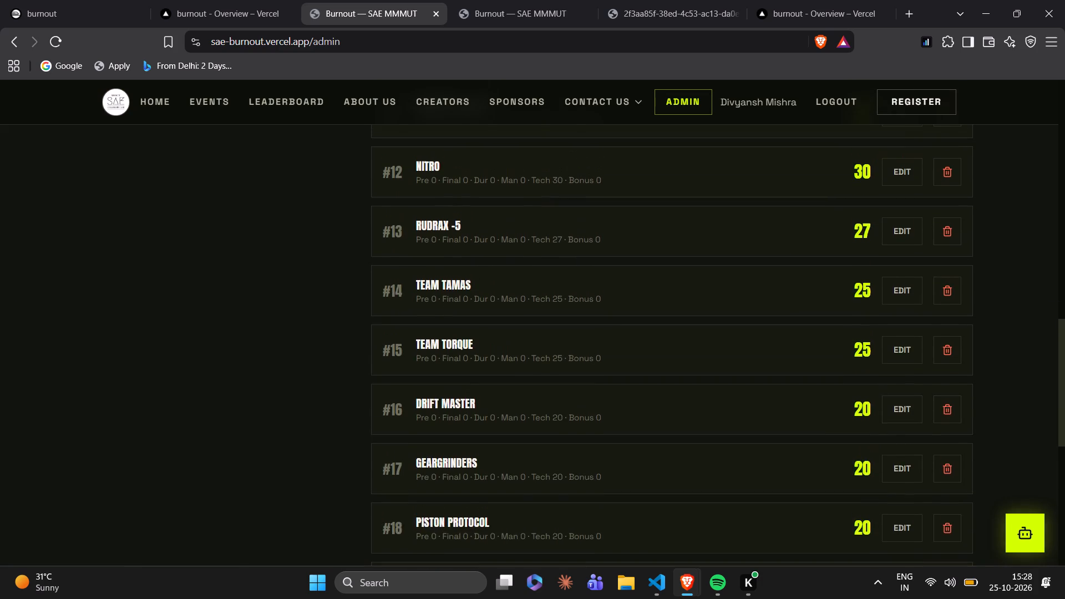
scroll(442, 296, up, 9)
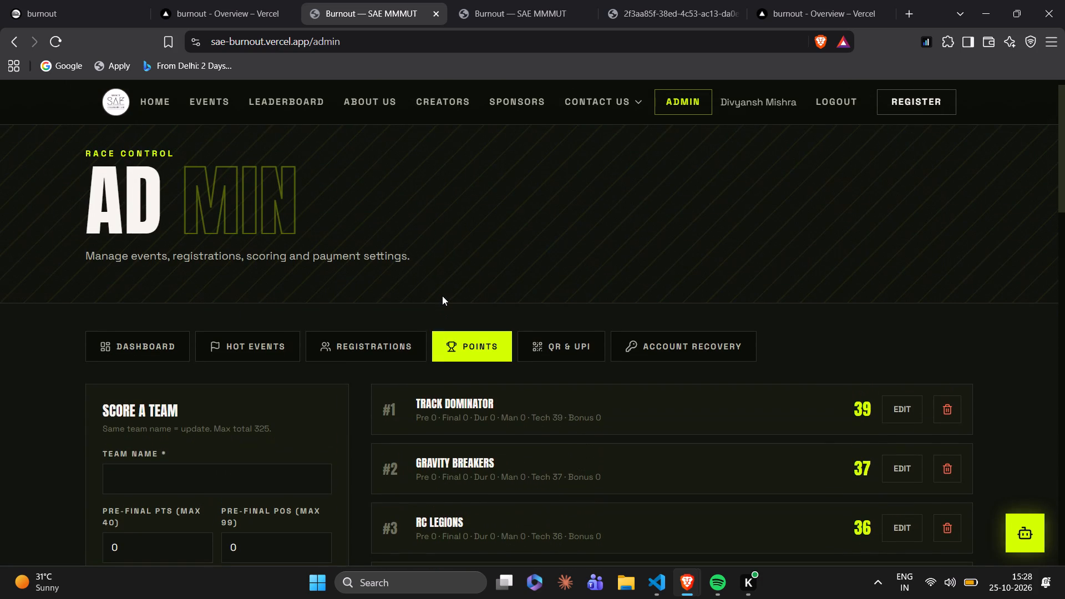
scroll(442, 296, down, 6)
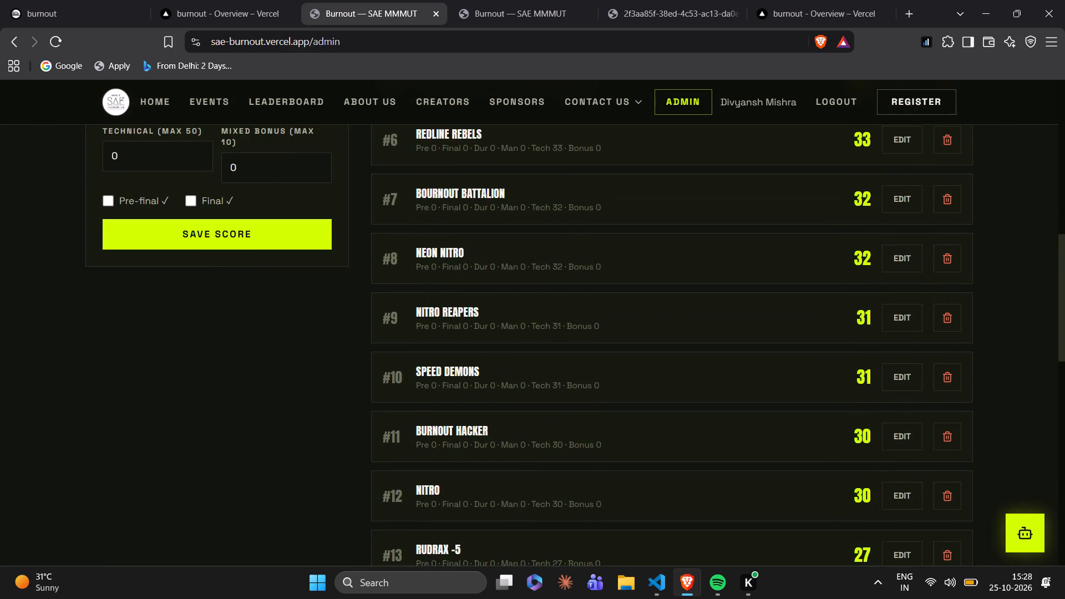
scroll(442, 296, down, 5)
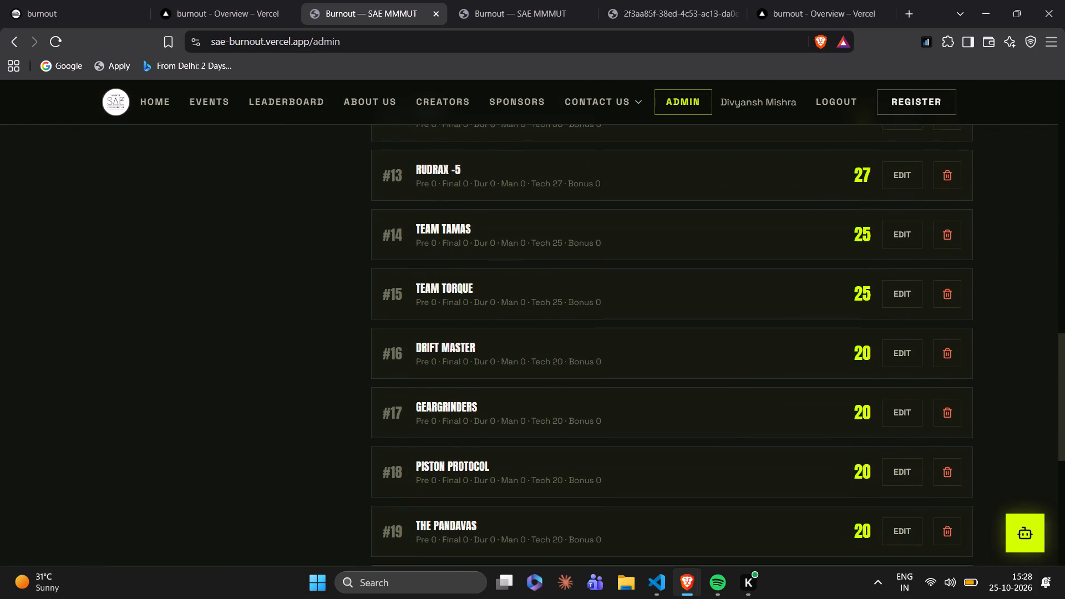
scroll(442, 296, down, 1)
scroll(442, 296, up, 10)
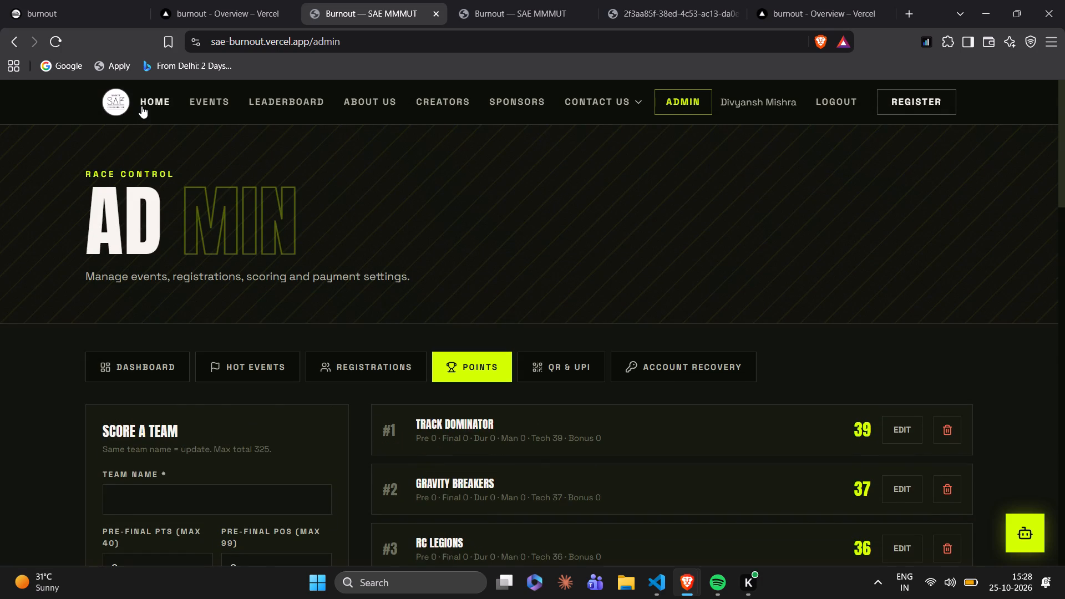
View the site's public Home page and its Events page.
click(141, 106)
scroll(301, 359, down, 4)
scroll(301, 359, up, 1)
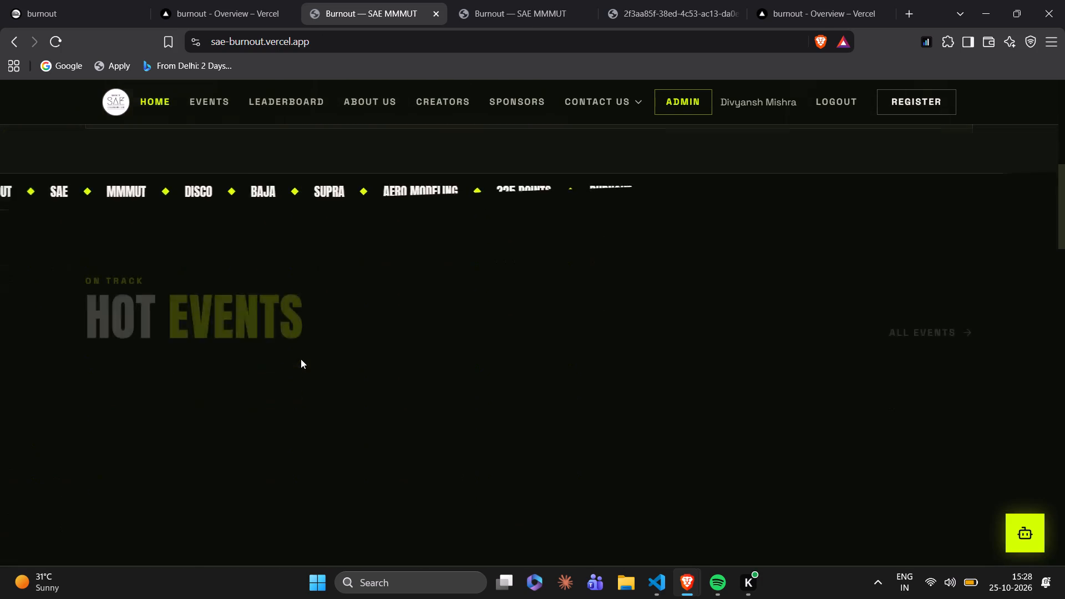
scroll(301, 359, up, 2)
click(210, 100)
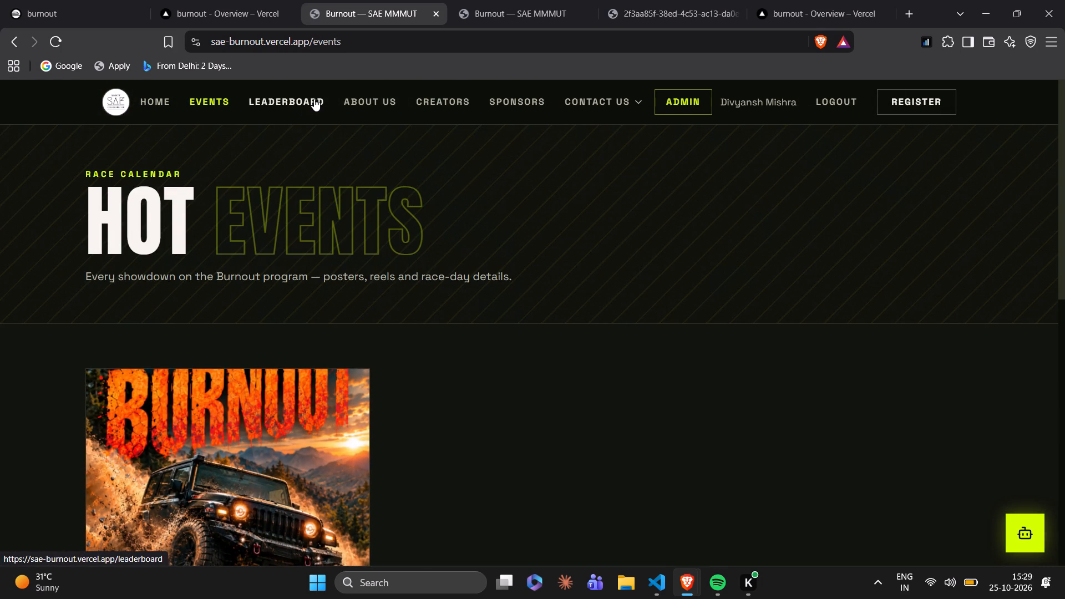
Examine the public leaderboard standings, including the score breakdown of the team Track Dominator.
click(314, 99)
scroll(384, 291, down, 1)
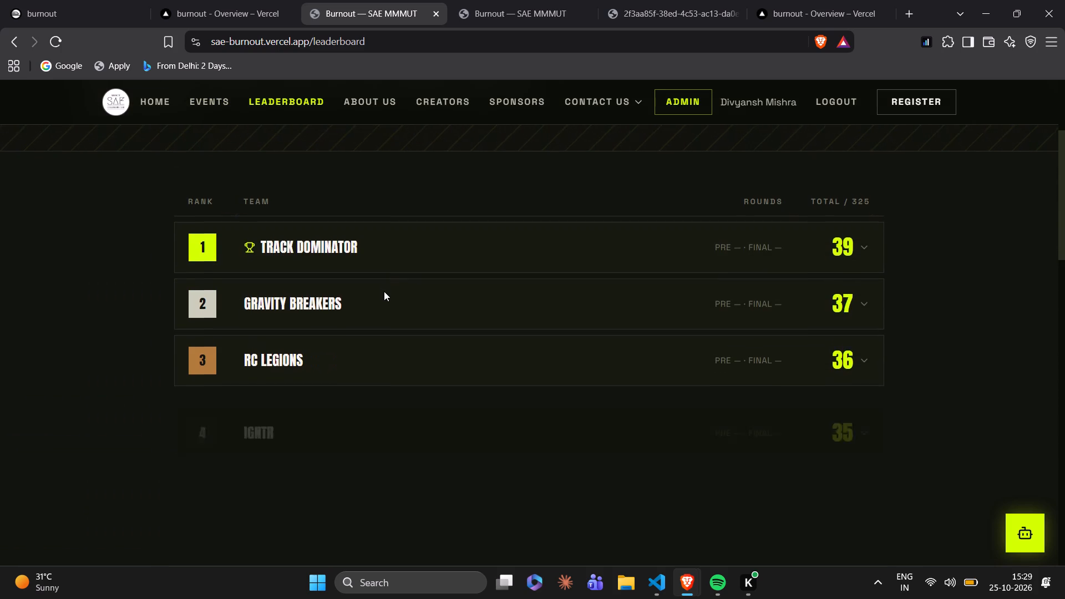
scroll(384, 291, down, 1)
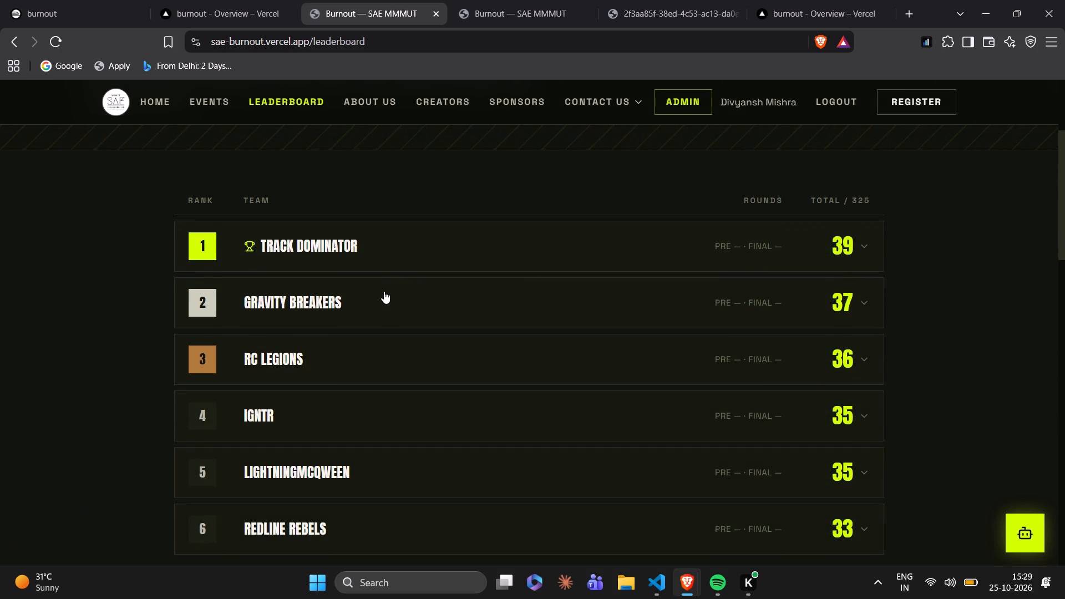
click(694, 255)
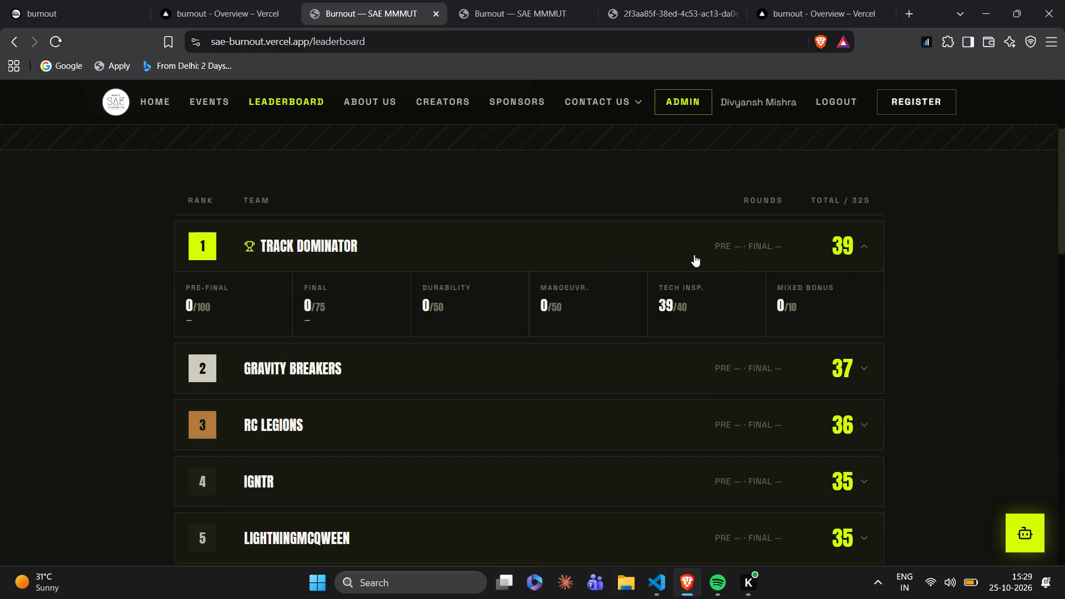
click(694, 255)
scroll(658, 398, down, 4)
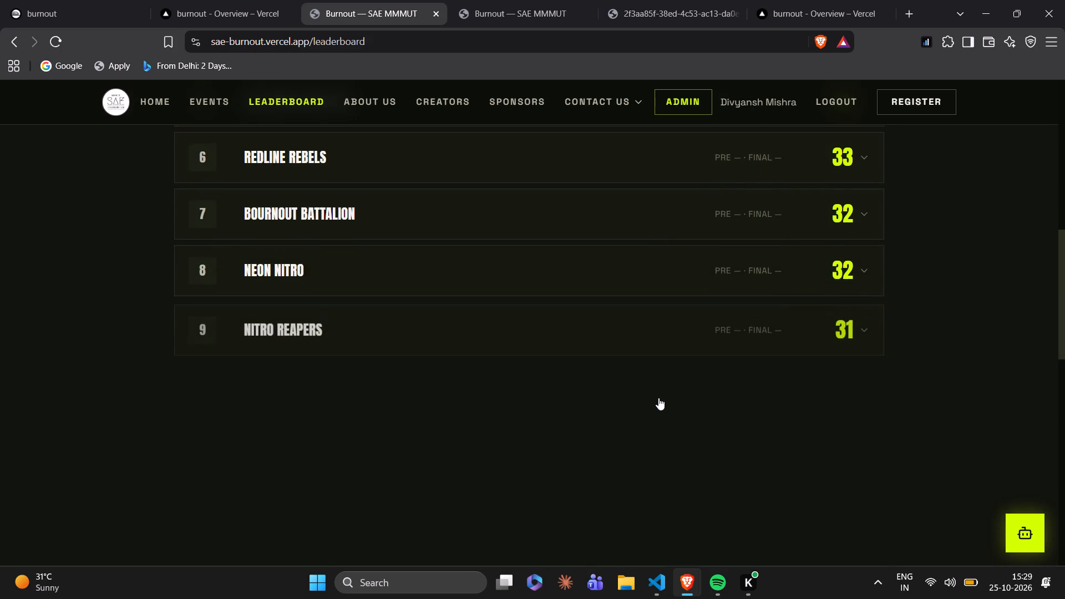
scroll(658, 398, down, 2)
scroll(658, 398, up, 9)
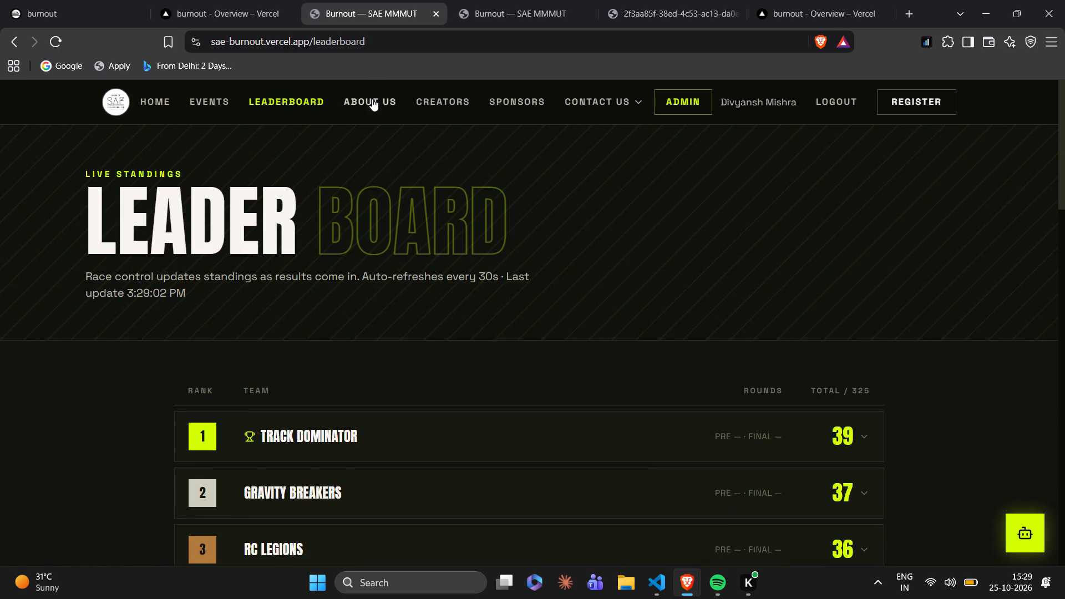
Visit the About Us and Creators pages and return to the leaderboard.
click(372, 99)
click(449, 97)
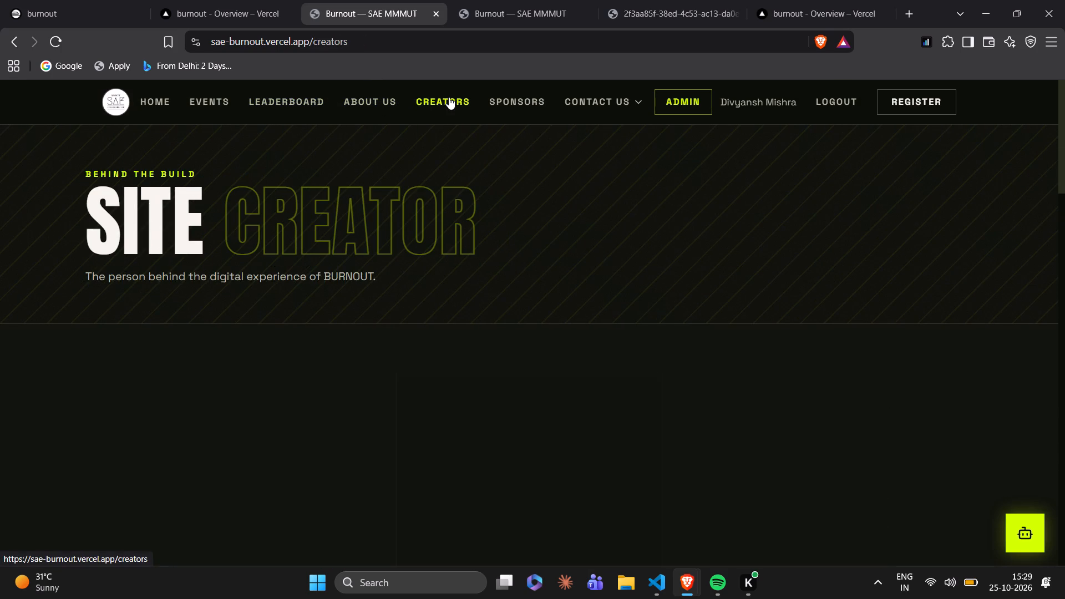
click(311, 99)
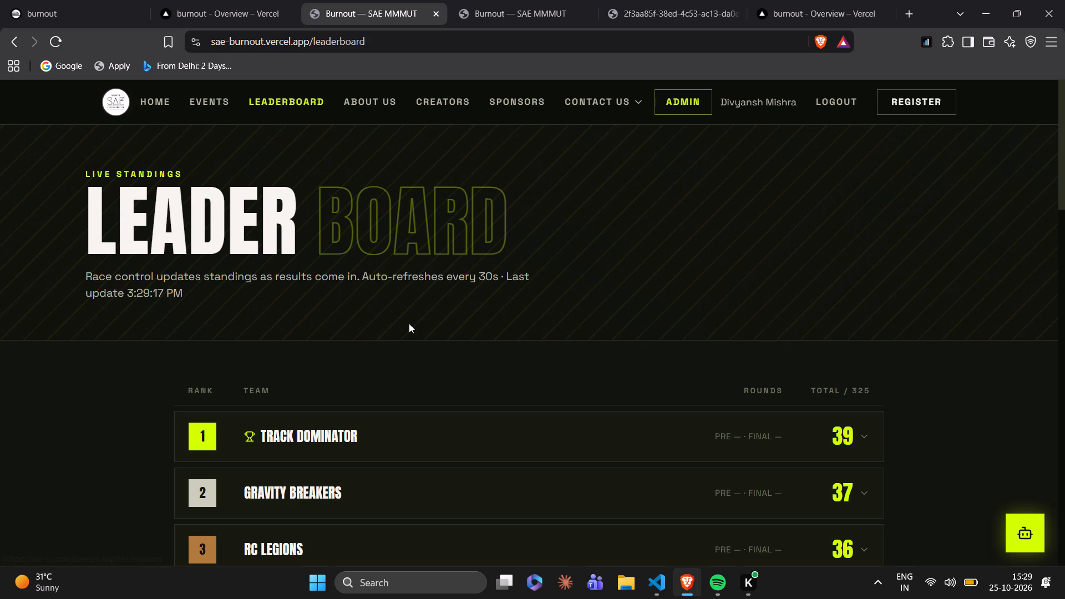
scroll(409, 323, up, 6)
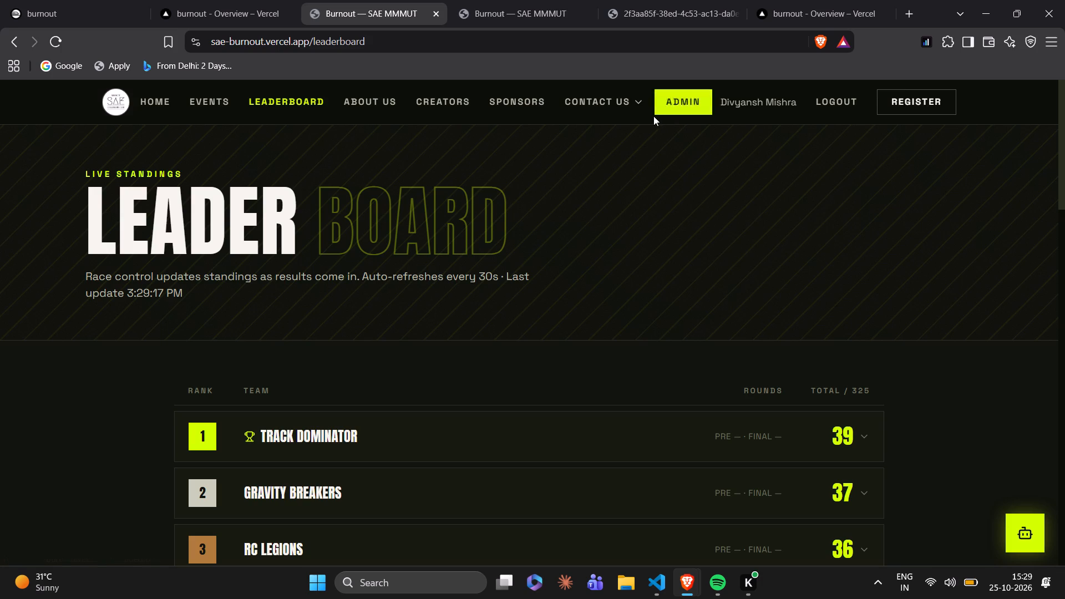
Look through the Sponsors page, including the sponsor categories and the reasons to sponsor.
click(528, 105)
scroll(554, 278, down, 1)
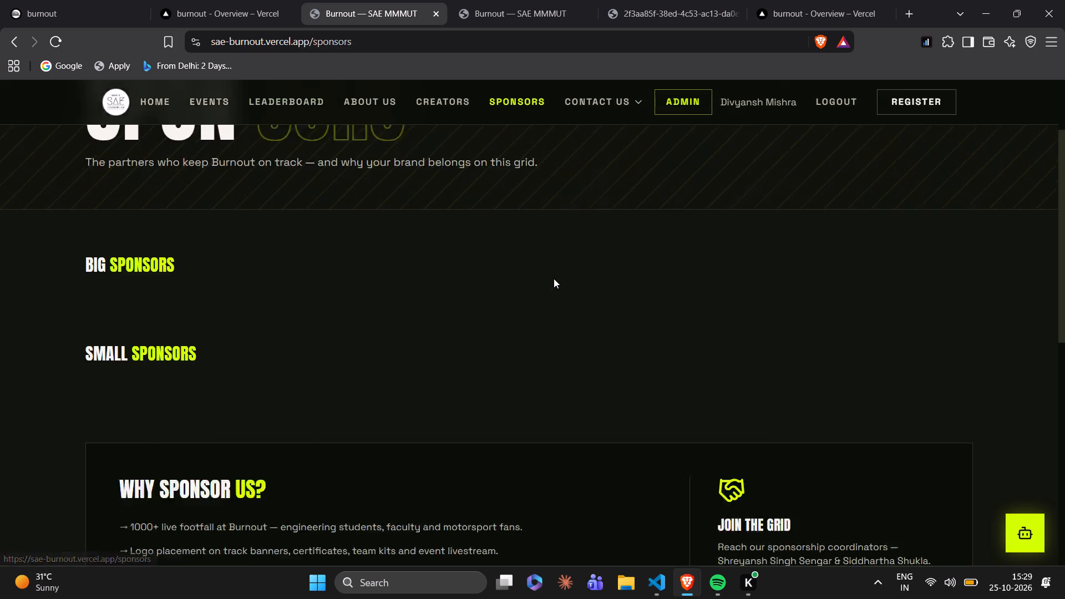
scroll(554, 278, down, 1)
scroll(554, 278, up, 2)
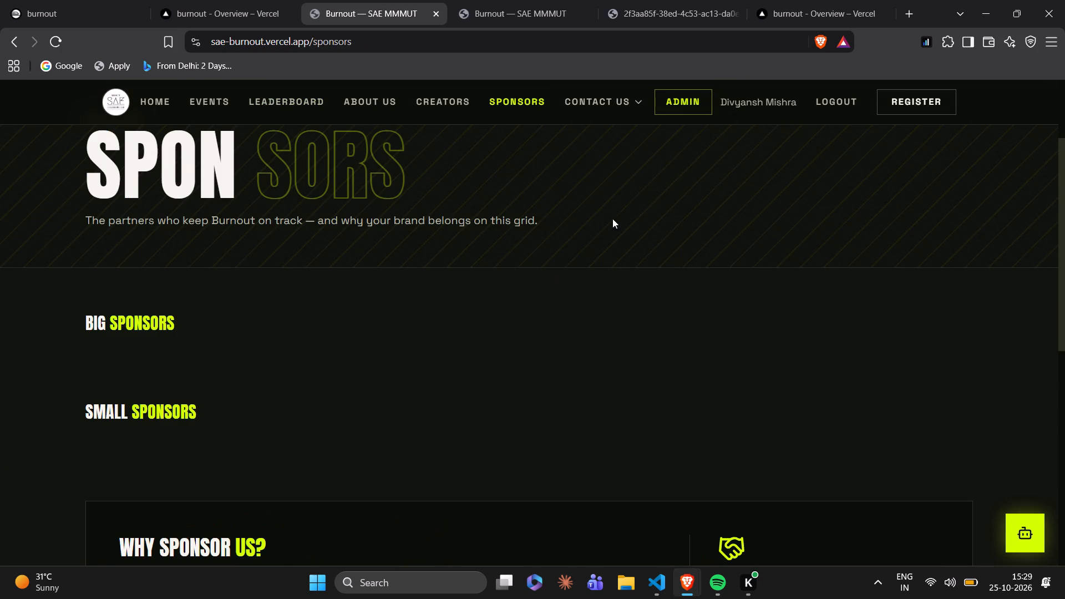
Return to the admin Points section after a brief visit to Registrations and review the scoring form and team list.
click(697, 105)
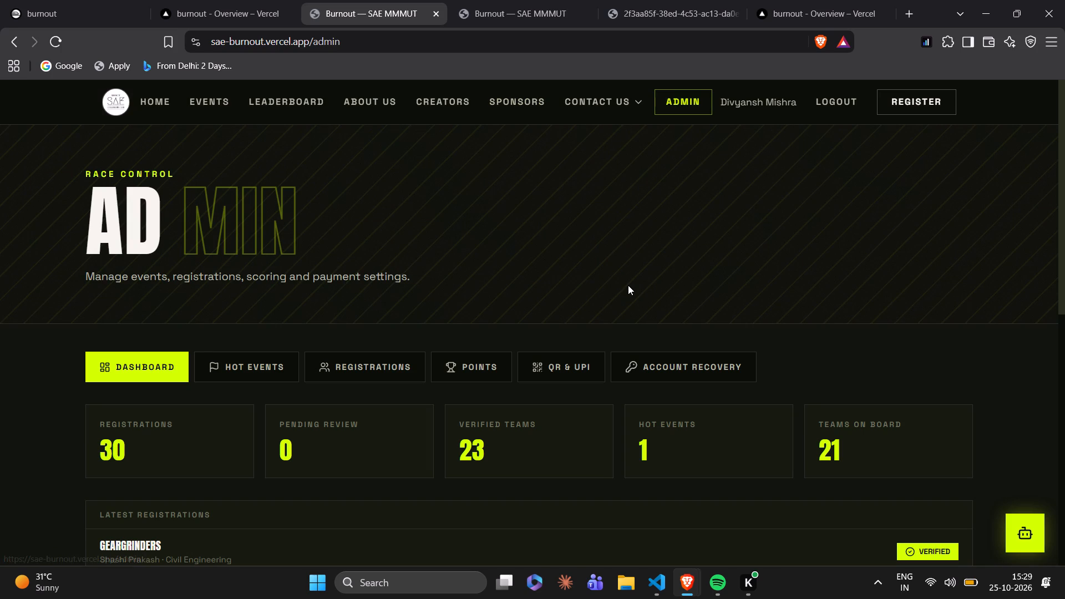
click(443, 374)
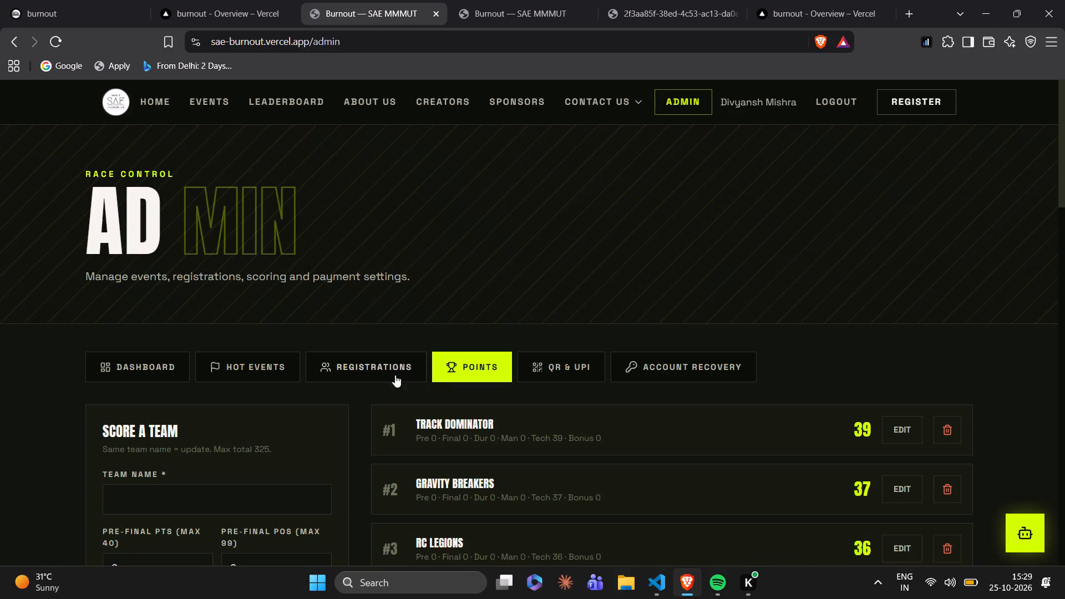
click(373, 375)
click(461, 367)
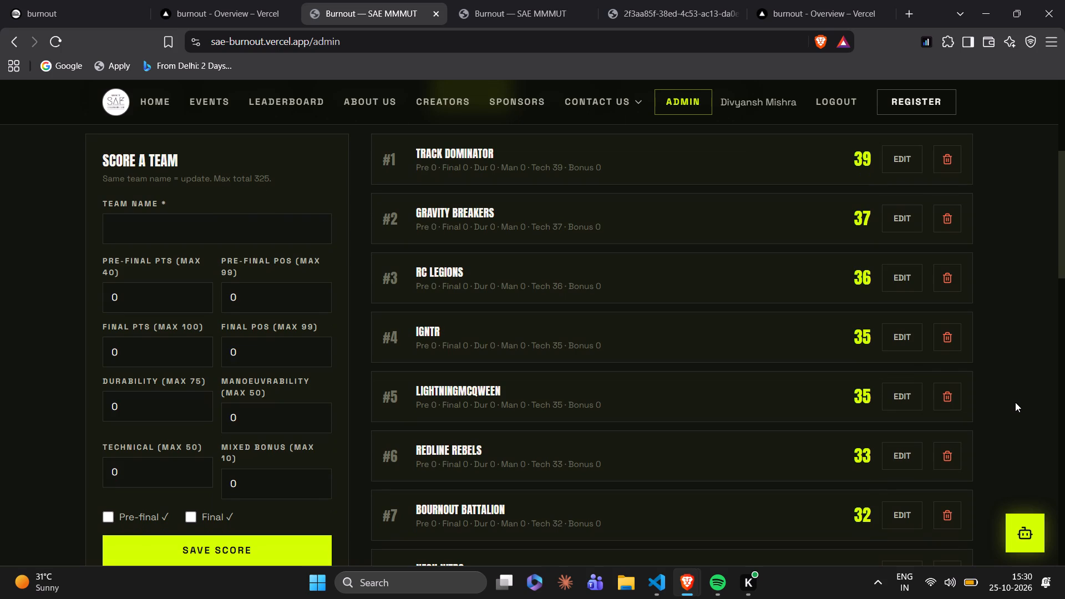
scroll(1015, 402, up, 4)
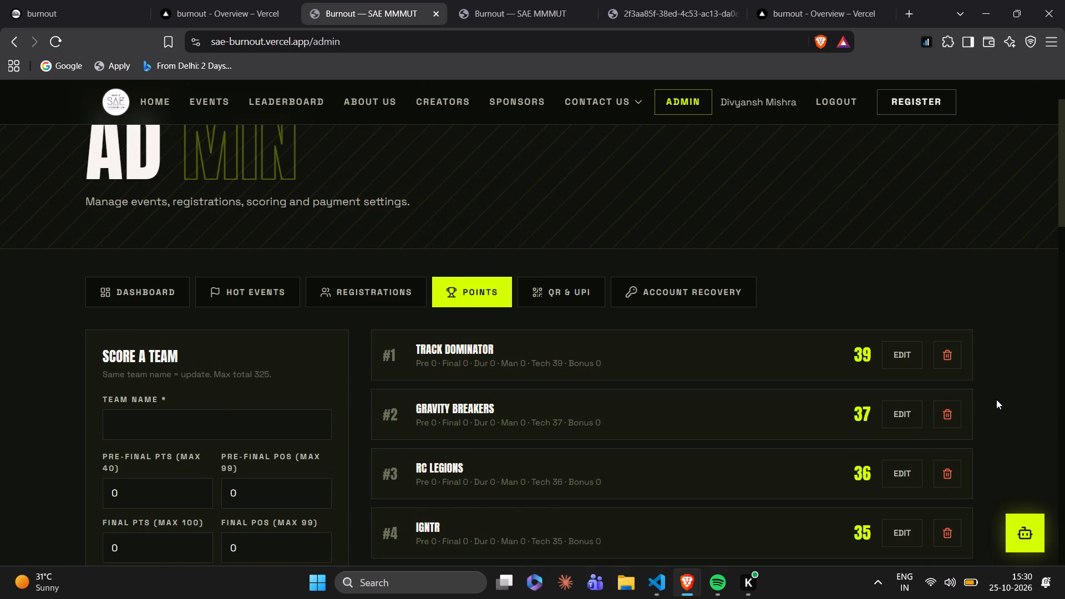
scroll(996, 399, down, 3)
scroll(996, 399, up, 3)
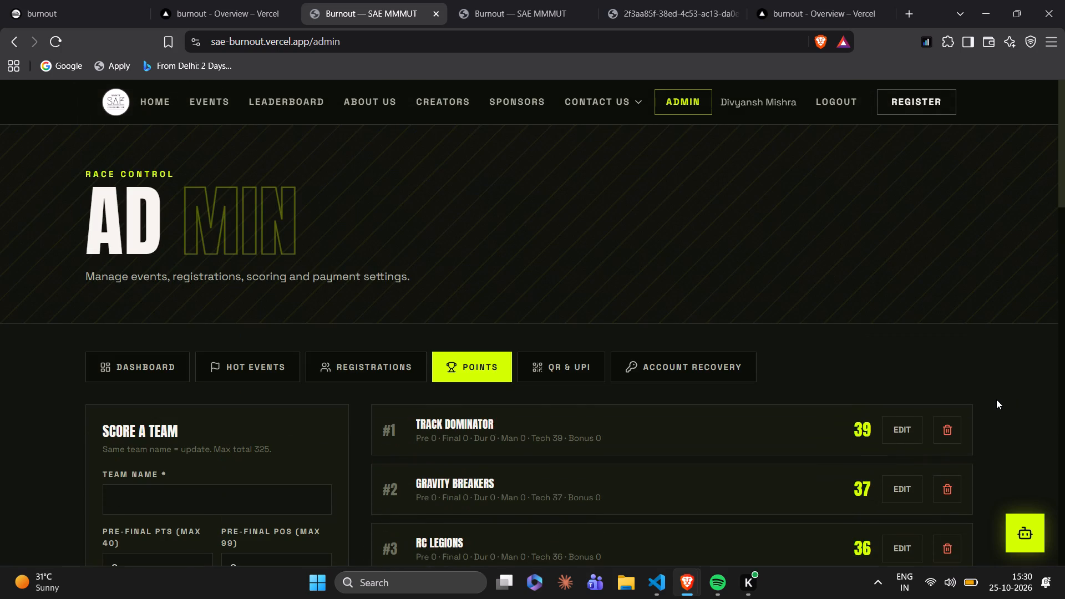
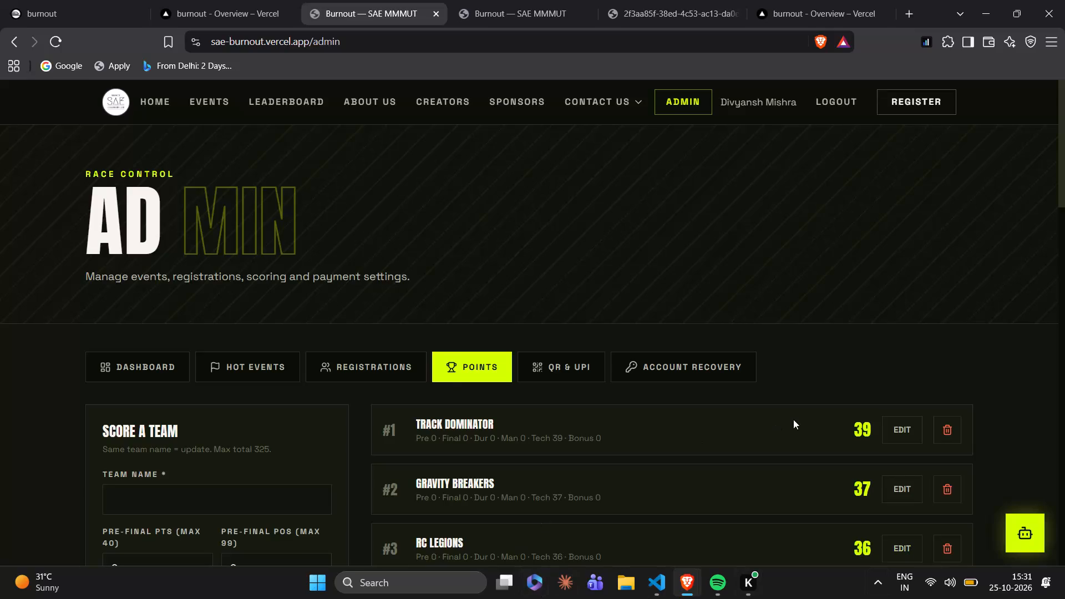
Load the Burnout Hacker team's entry from the points list into the scoring form for editing.
scroll(792, 419, down, 2)
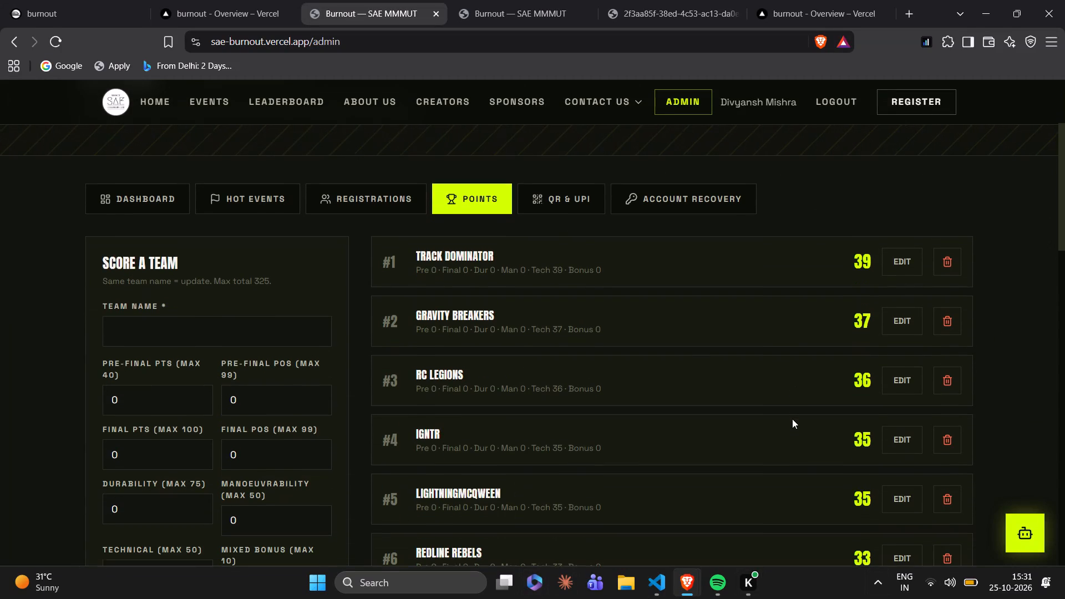
scroll(792, 419, down, 1)
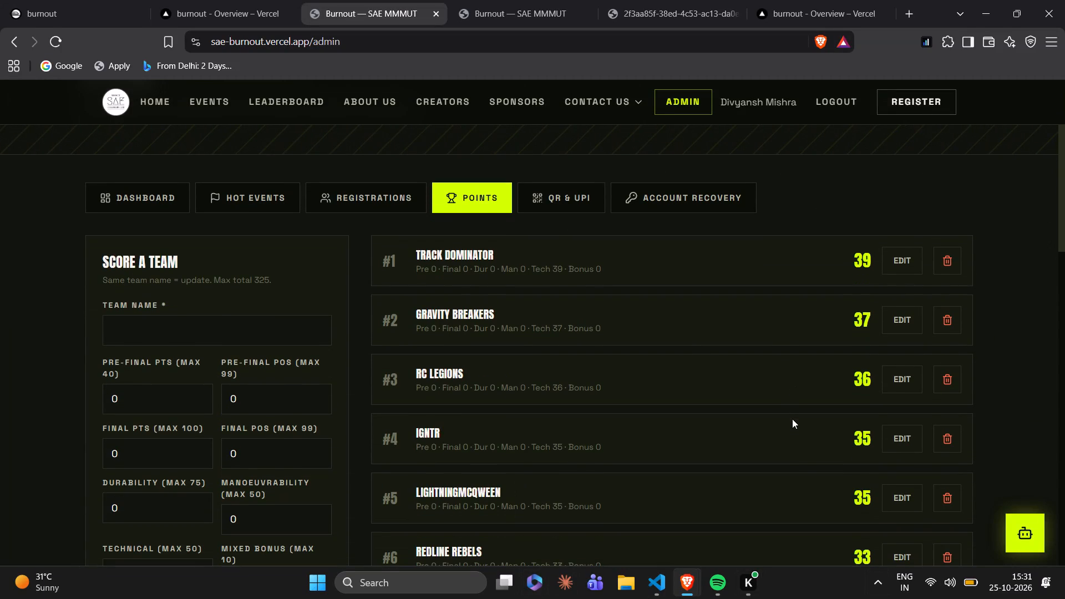
scroll(792, 419, up, 1)
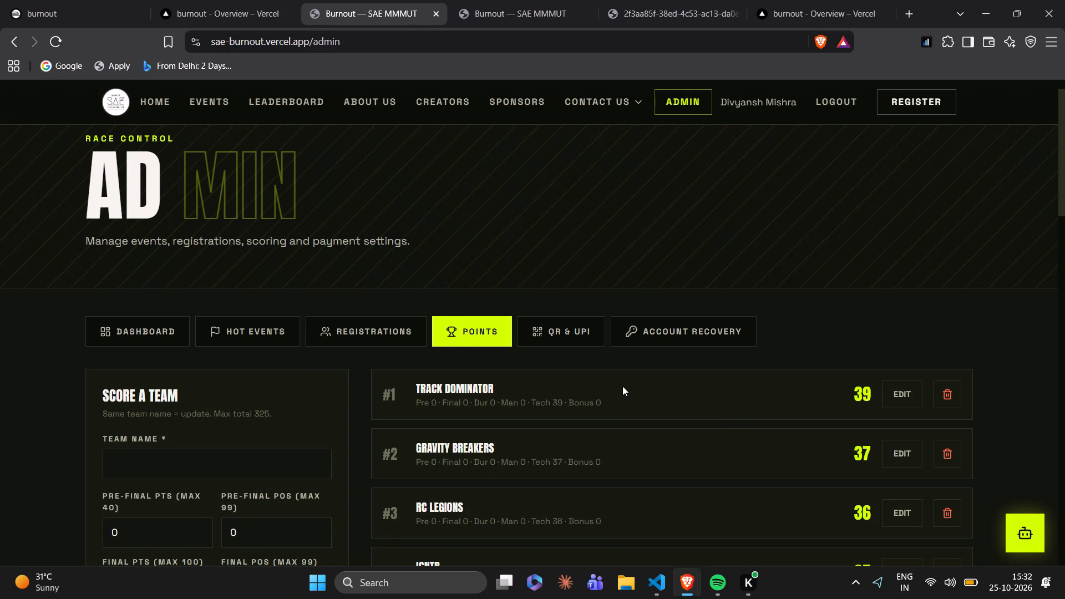
scroll(622, 386, down, 3)
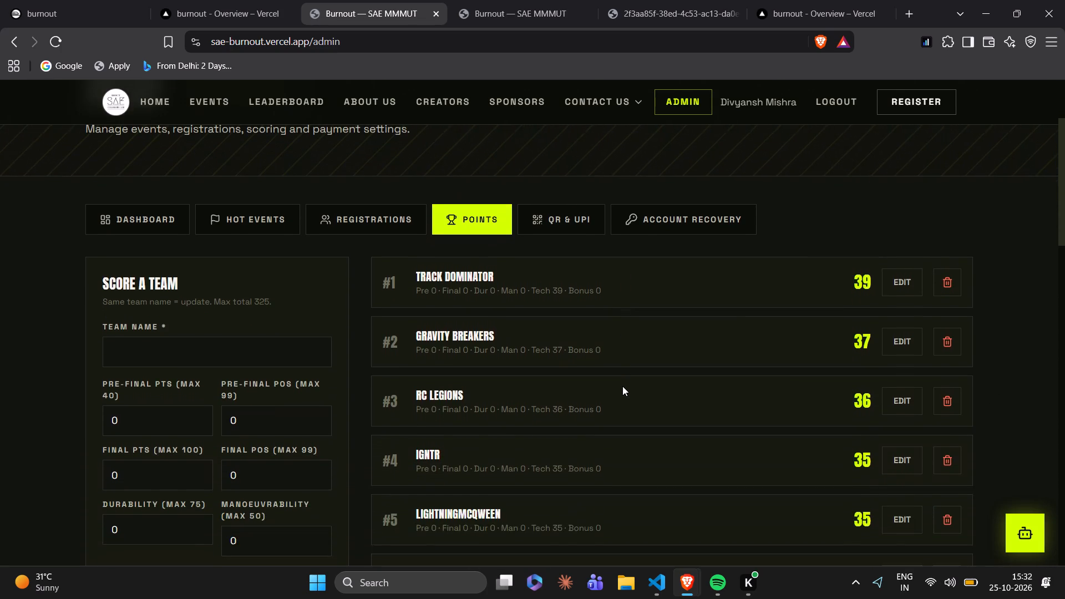
scroll(622, 386, down, 4)
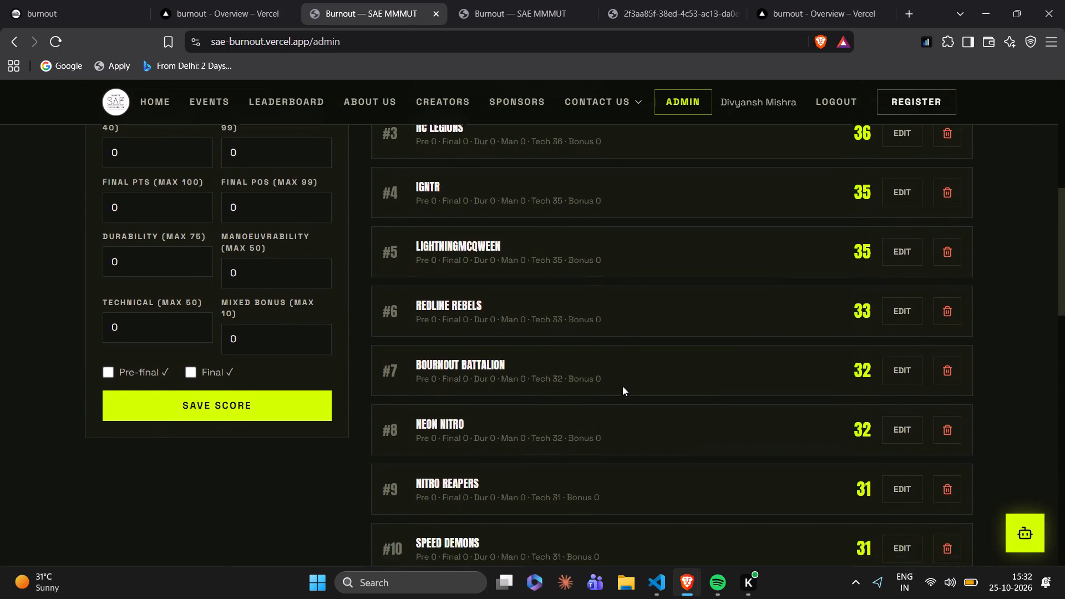
scroll(622, 386, down, 3)
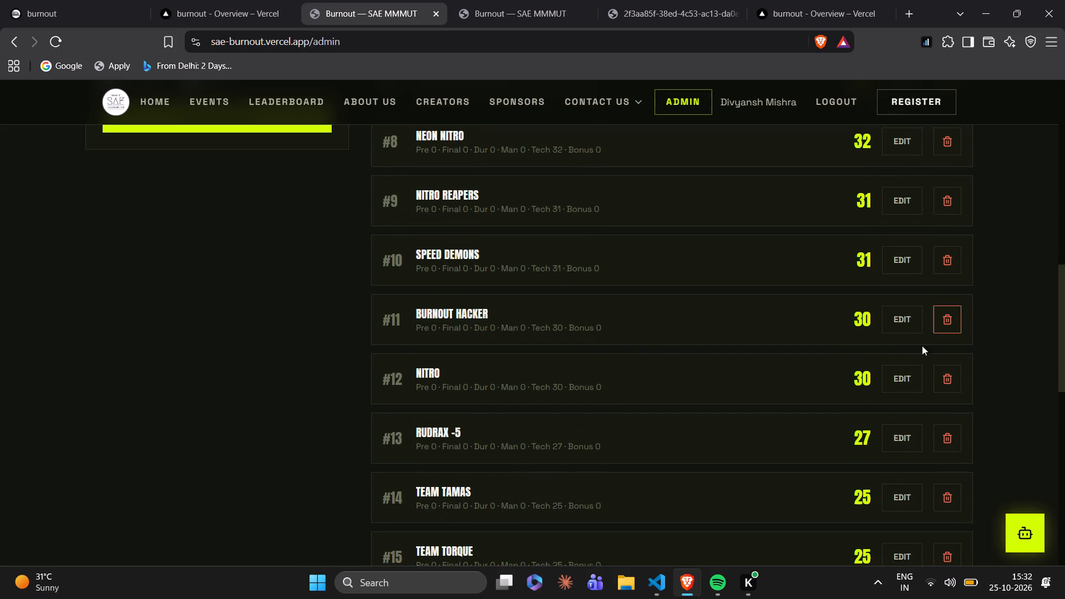
click(900, 315)
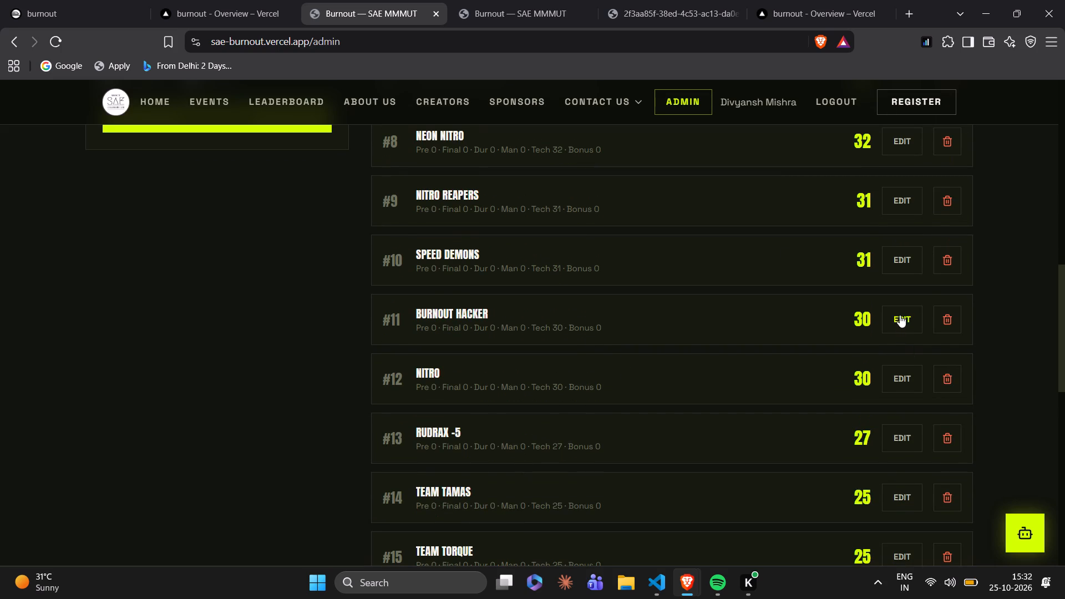
click(900, 315)
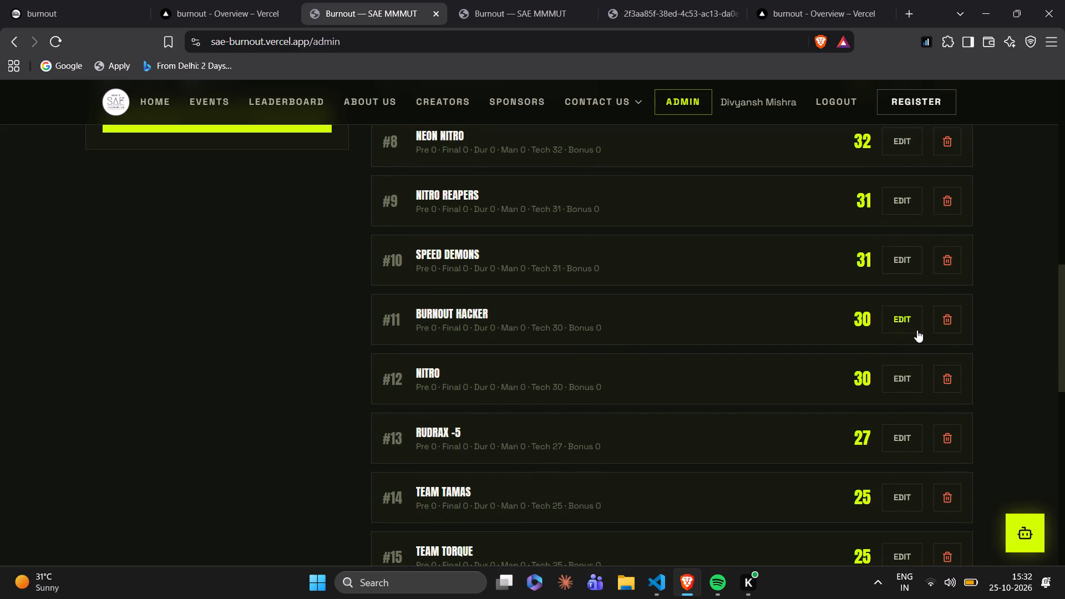
click(910, 326)
double_click(897, 316)
double_click(897, 316)
Set Burnout Hacker's Manoeuvrability score to 48.
scroll(443, 336, up, 4)
scroll(268, 392, down, 2)
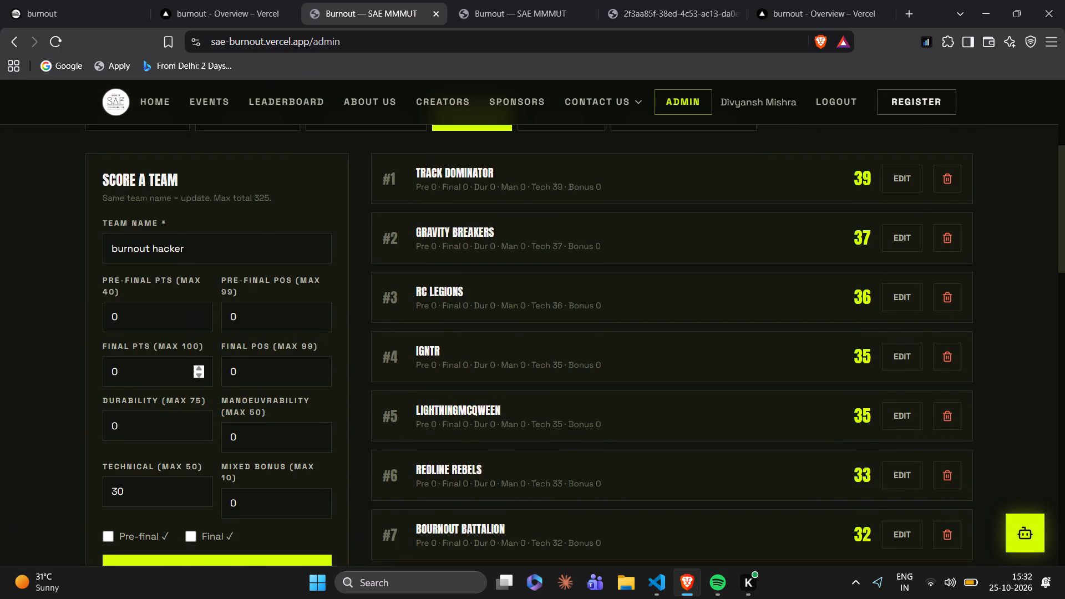
scroll(161, 417, down, 1)
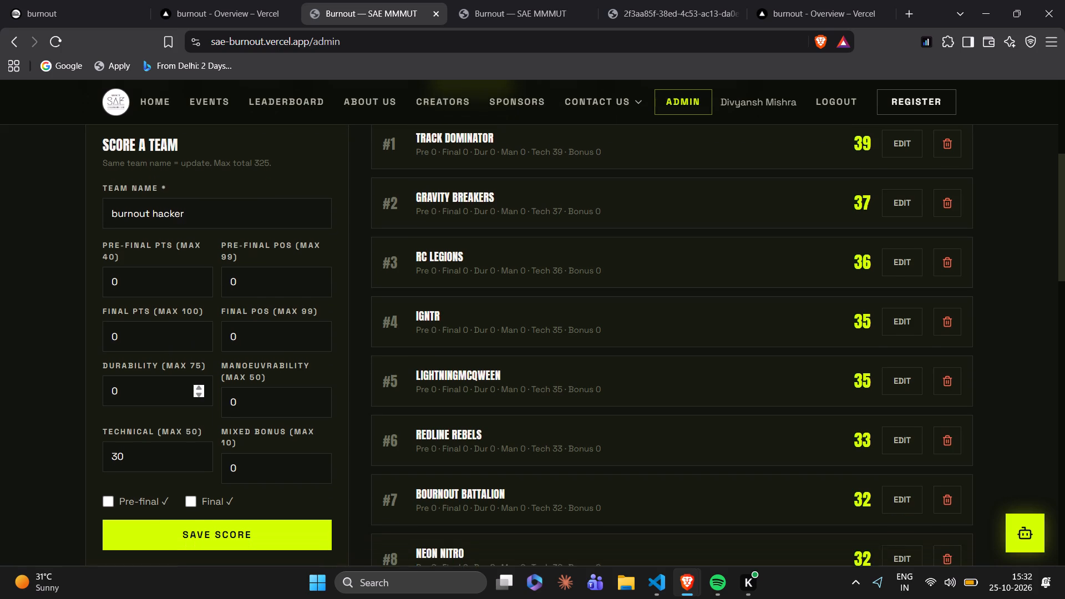
scroll(161, 417, down, 1)
click(263, 407)
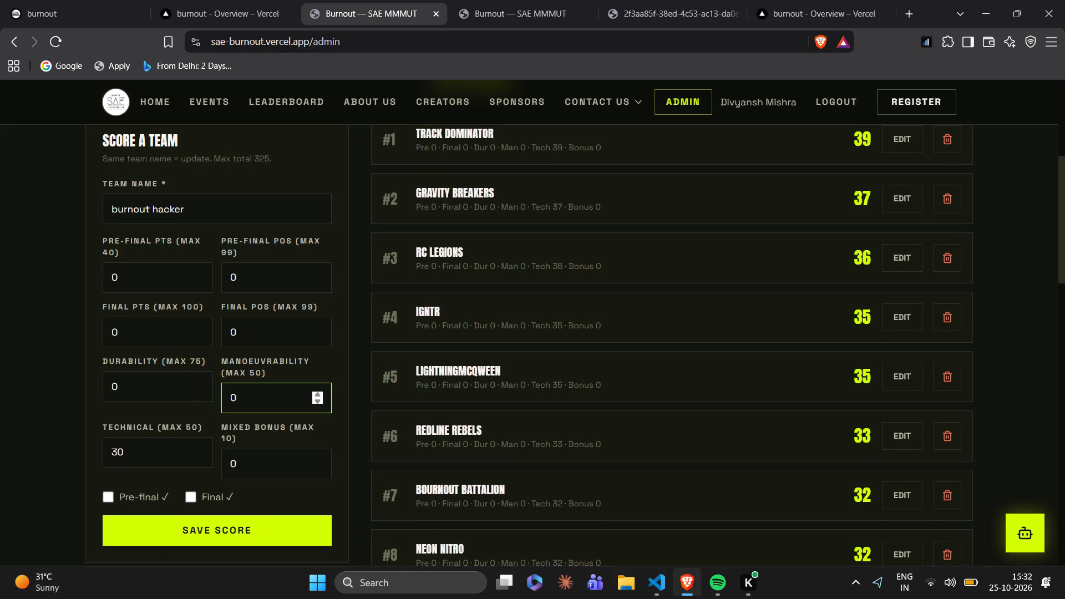
click(155, 389)
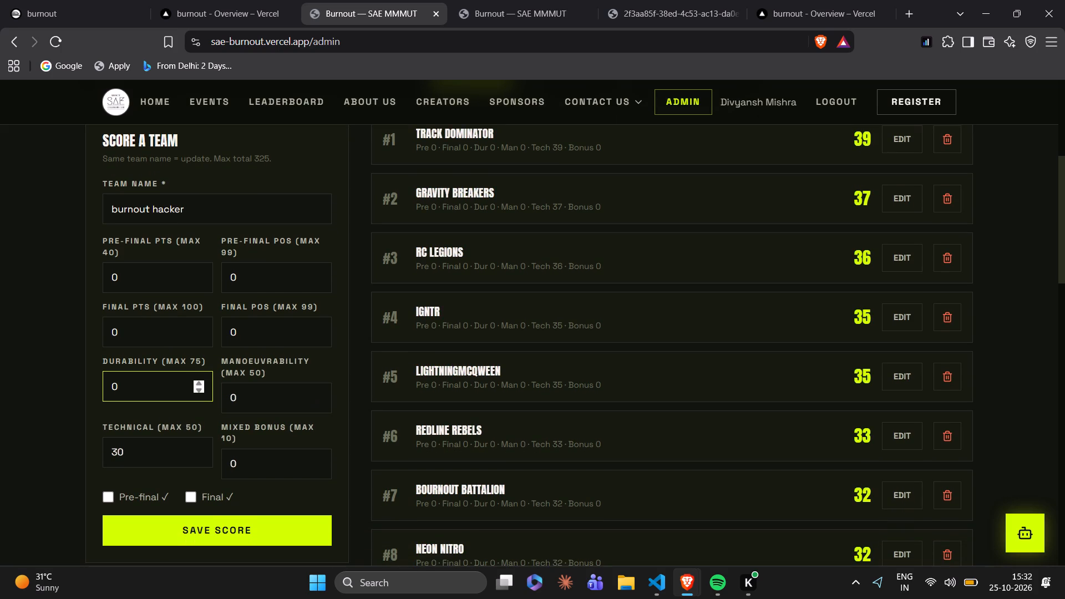
key(BackSpace)
key(equal)
click(245, 390)
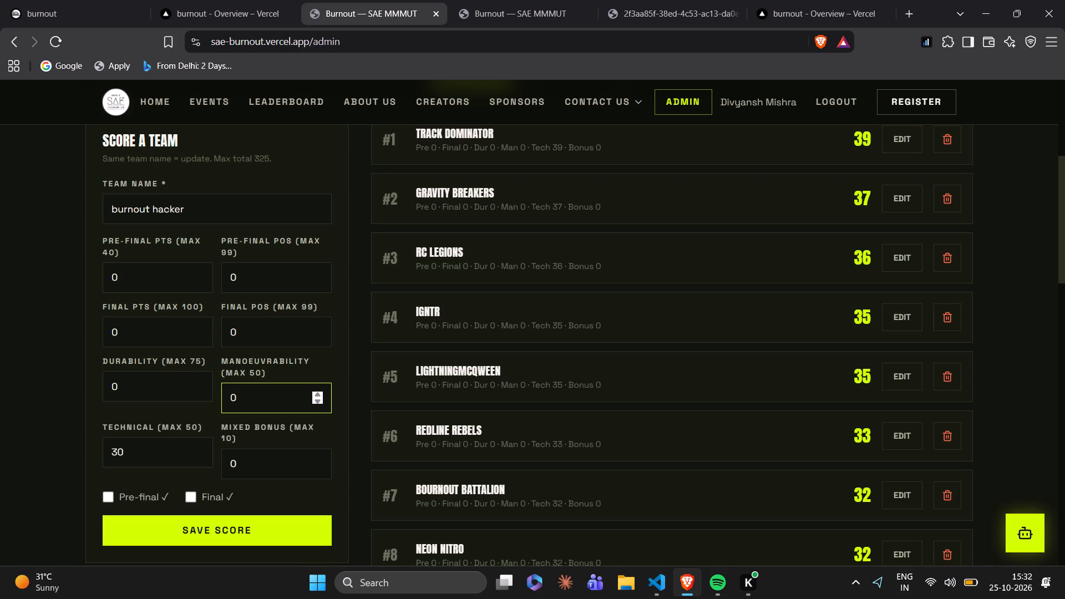
key(4)
key(8)
key(Left)
key(Left)
key(BackSpace)
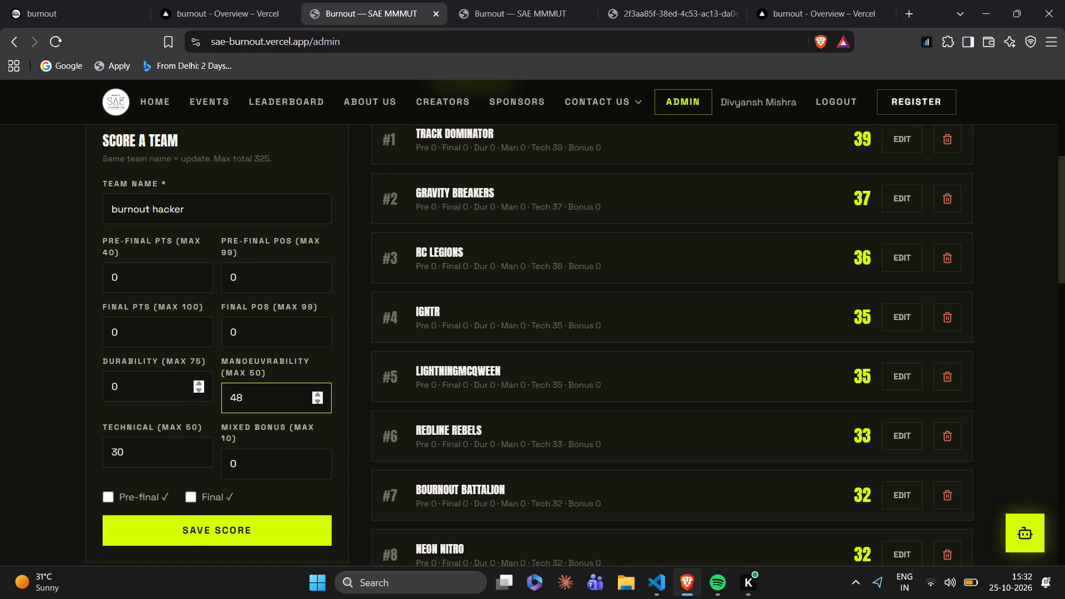
Set Burnout Hacker's Durability score to 50 and save the team's score.
click(134, 396)
key(BackSpace)
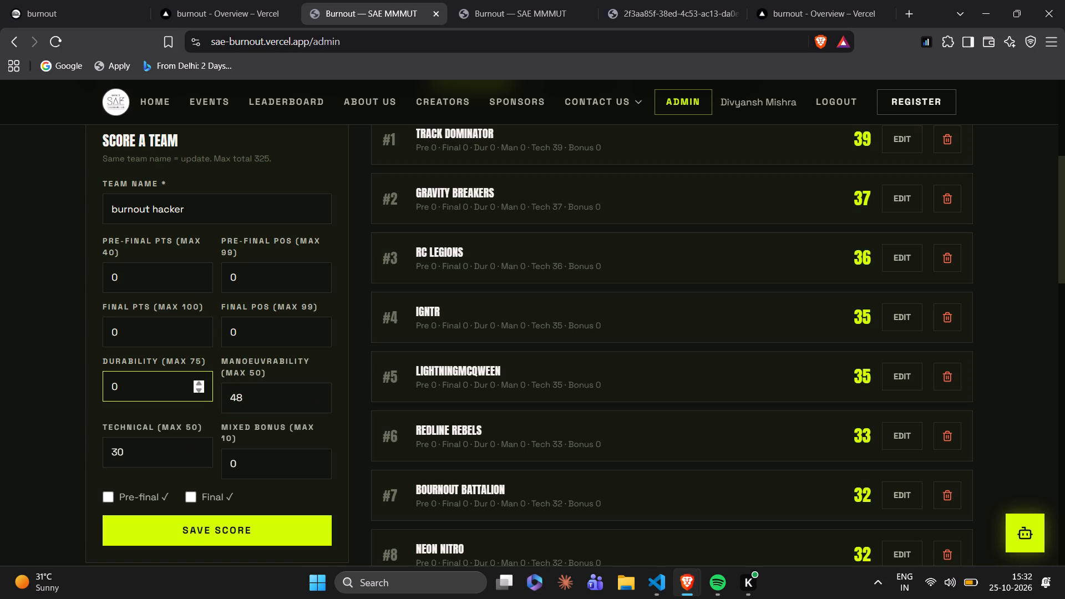
key(5)
key(0)
key(Left)
key(Left)
key(BackSpace)
click(196, 521)
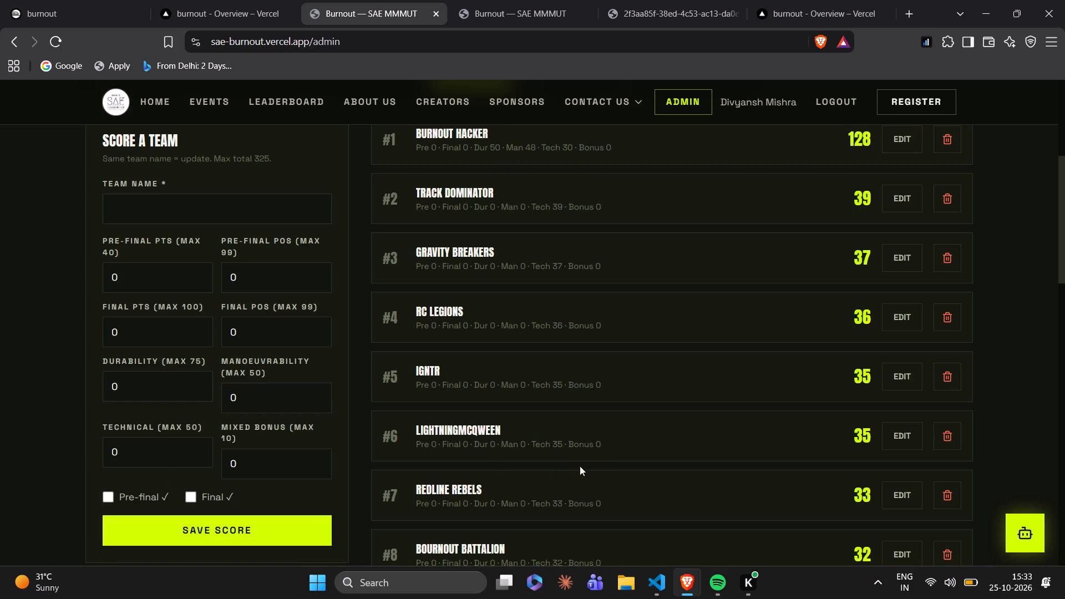
Open the Gravity Breakers entry for editing and set its Manoeuvrability to 50 and Durability to 40, without leading zeros.
scroll(473, 461, left, 1)
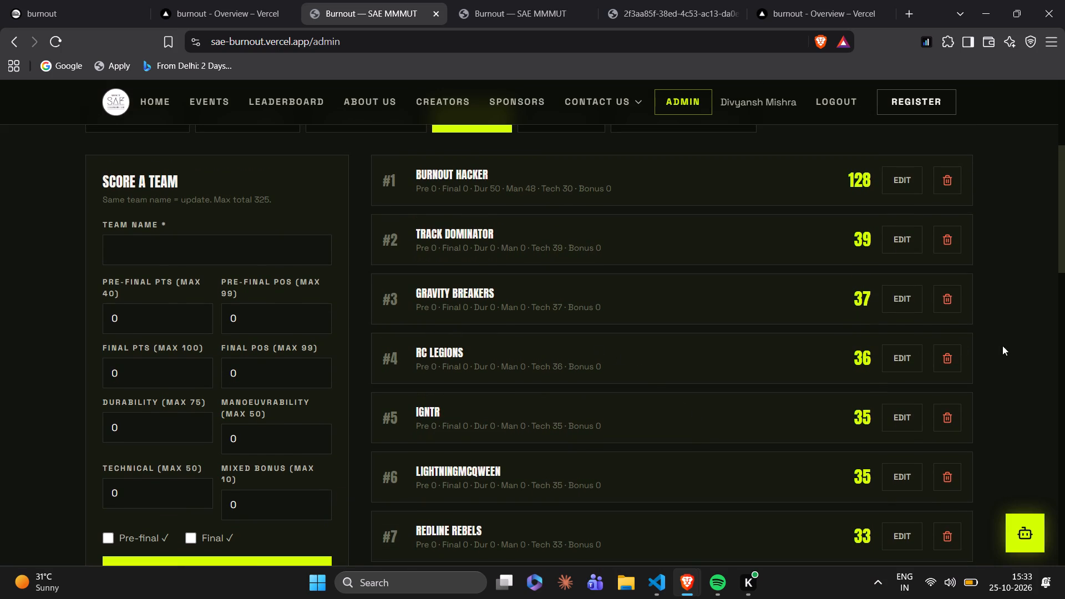
click(903, 298)
click(173, 319)
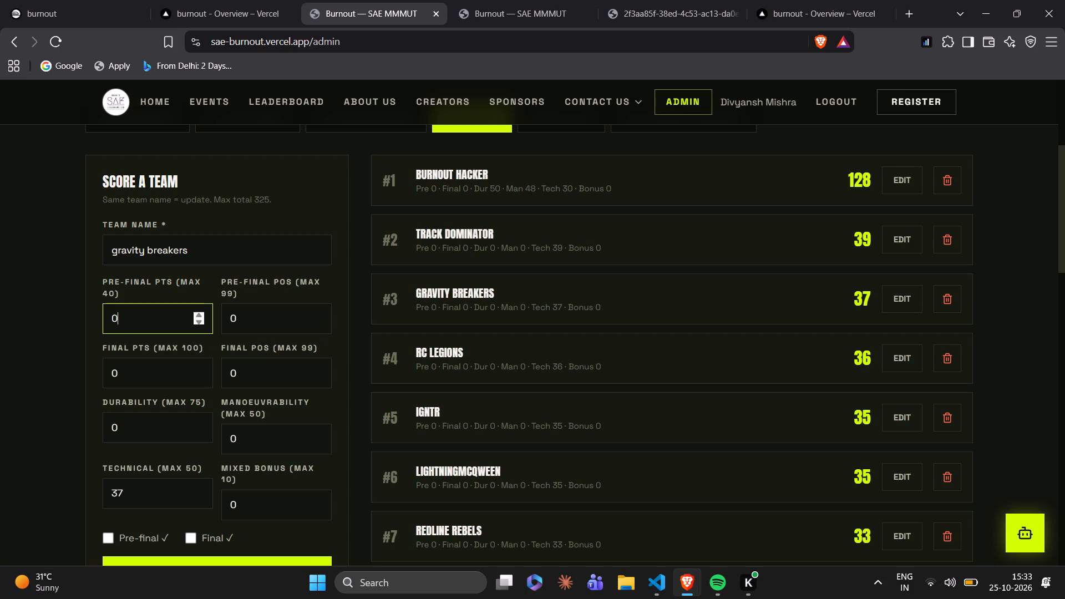
click(175, 443)
click(248, 444)
key(BackSpace)
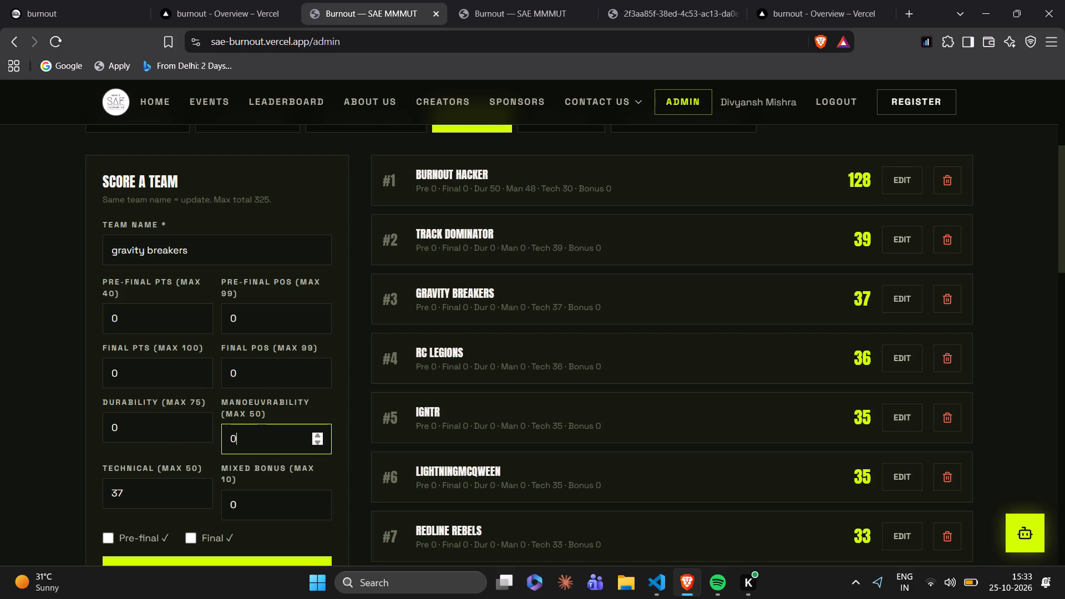
text(50)
click(155, 435)
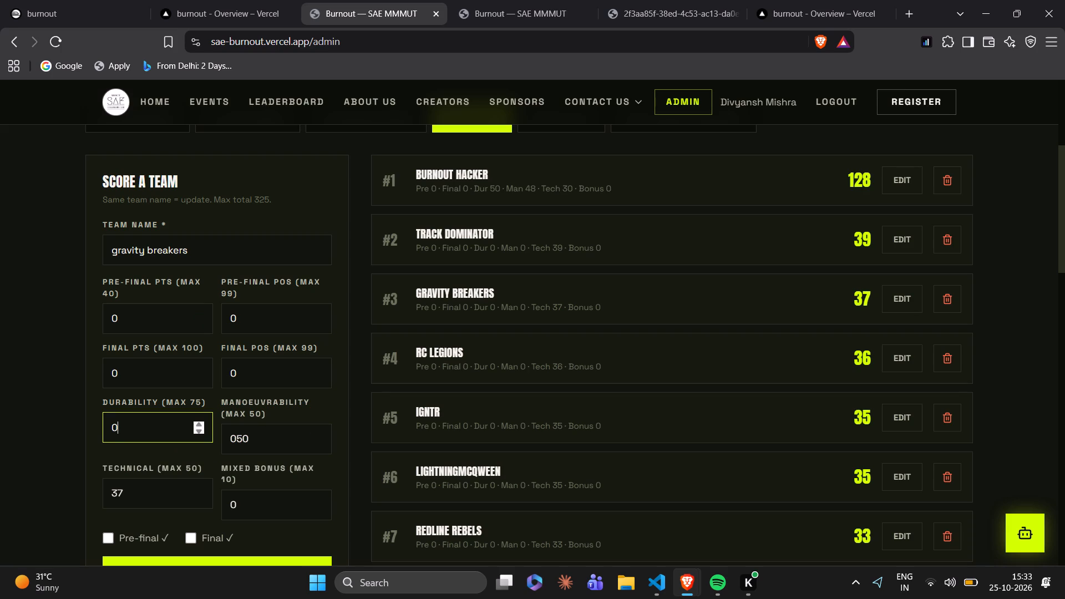
text(40)
click(231, 441)
key(Right)
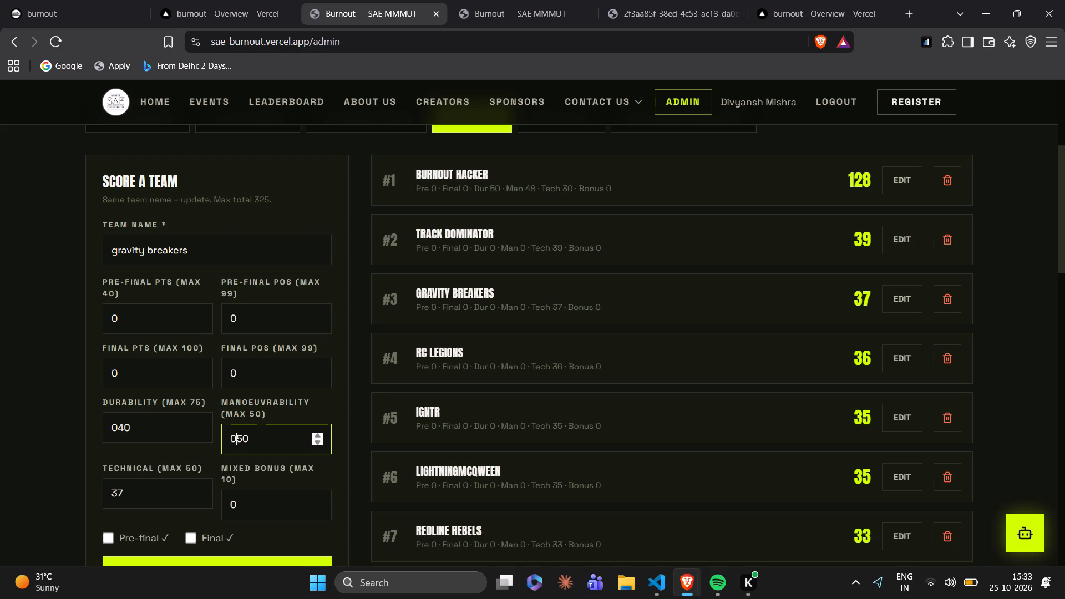
key(BackSpace)
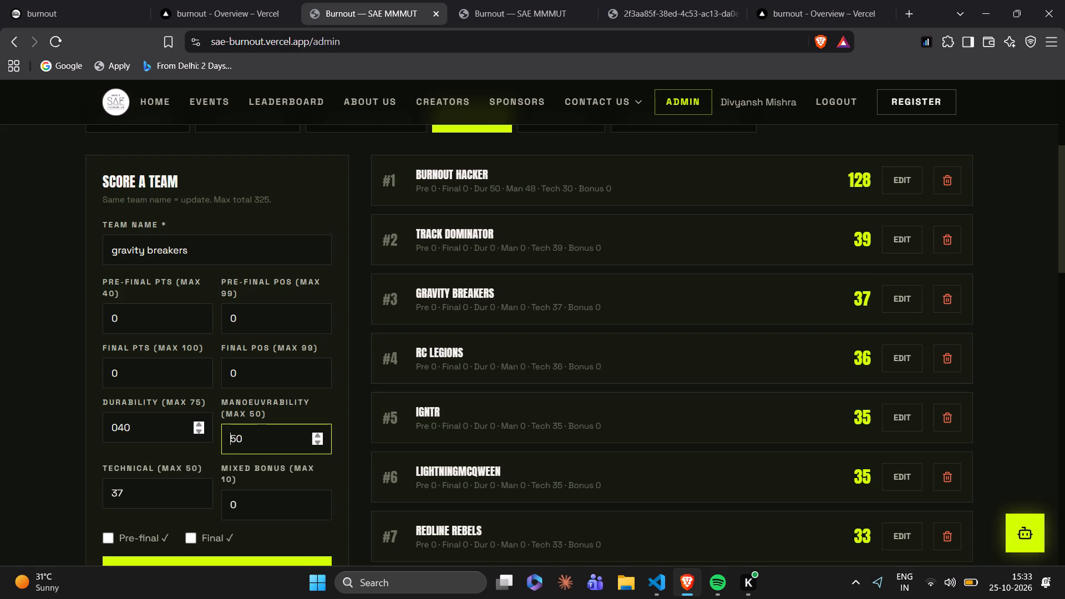
click(115, 428)
key(BackSpace)
Try to save the edited Gravity Breakers score.
scroll(253, 455, down, 1)
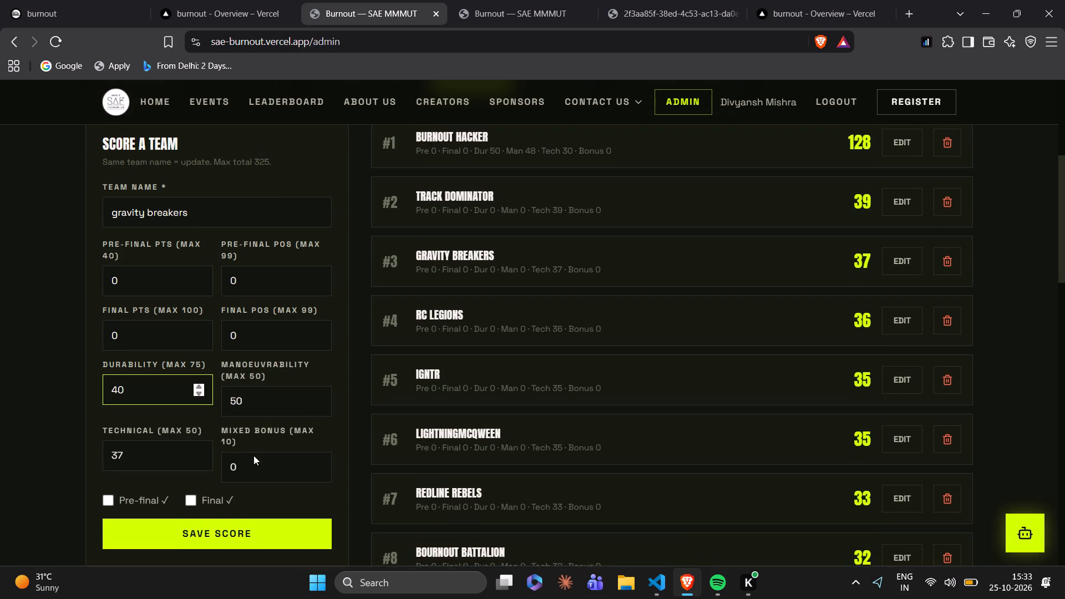
scroll(253, 455, down, 1)
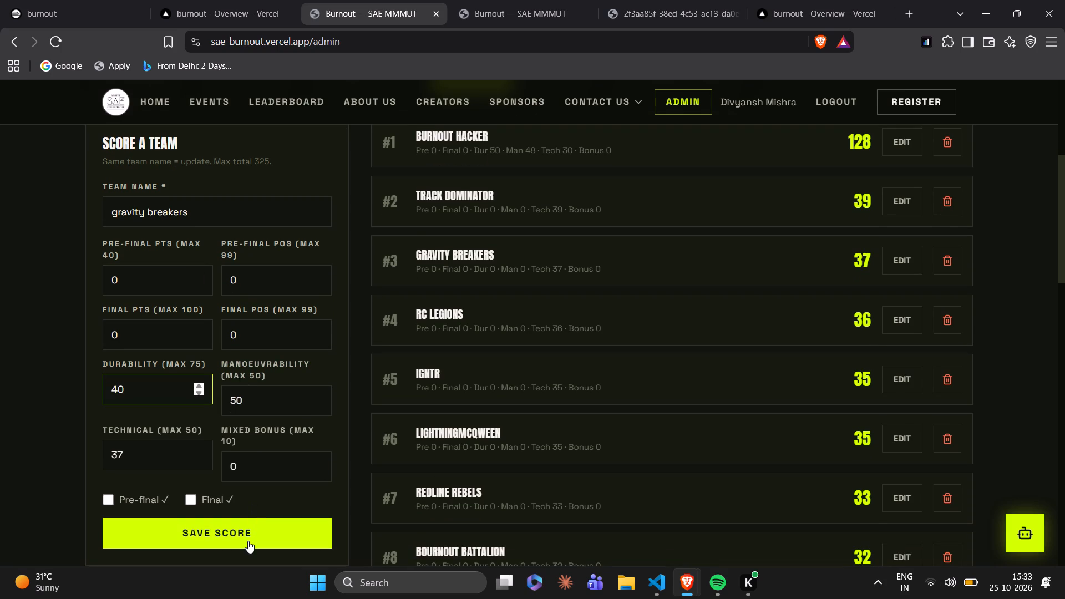
click(248, 541)
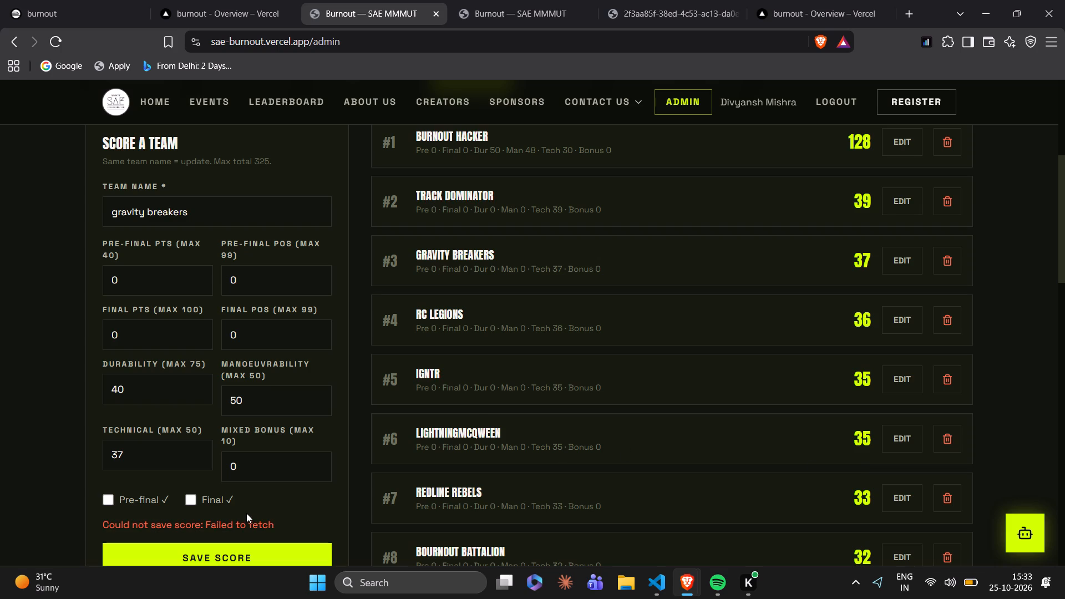
scroll(246, 513, down, 1)
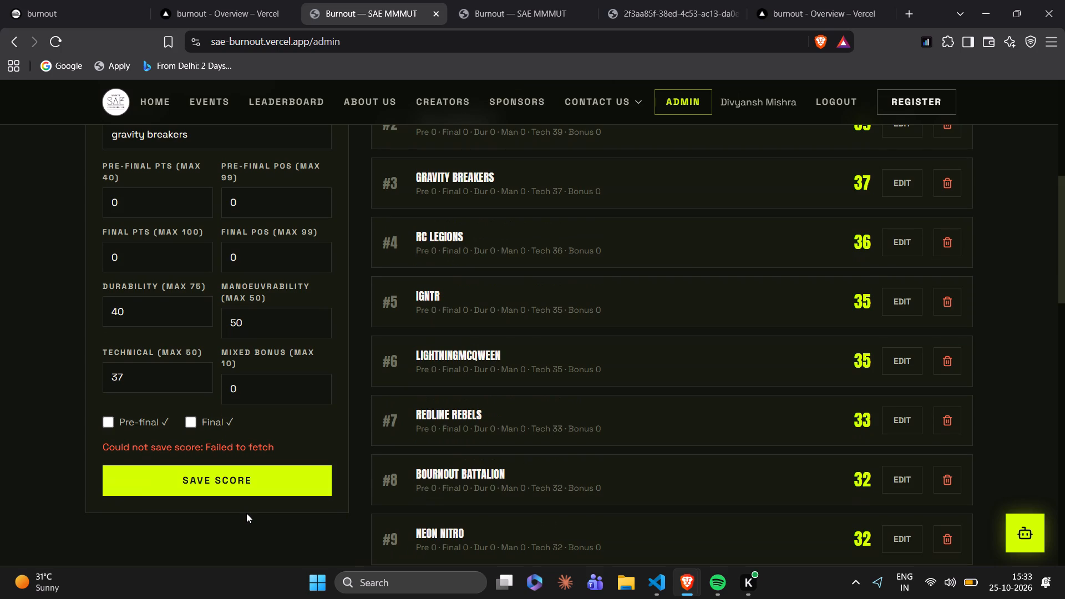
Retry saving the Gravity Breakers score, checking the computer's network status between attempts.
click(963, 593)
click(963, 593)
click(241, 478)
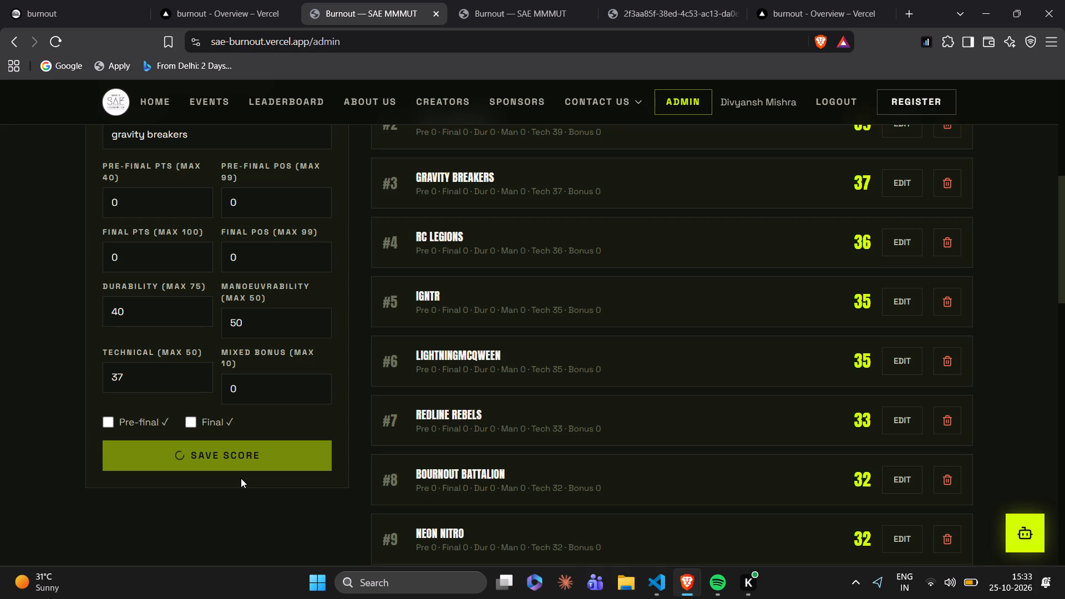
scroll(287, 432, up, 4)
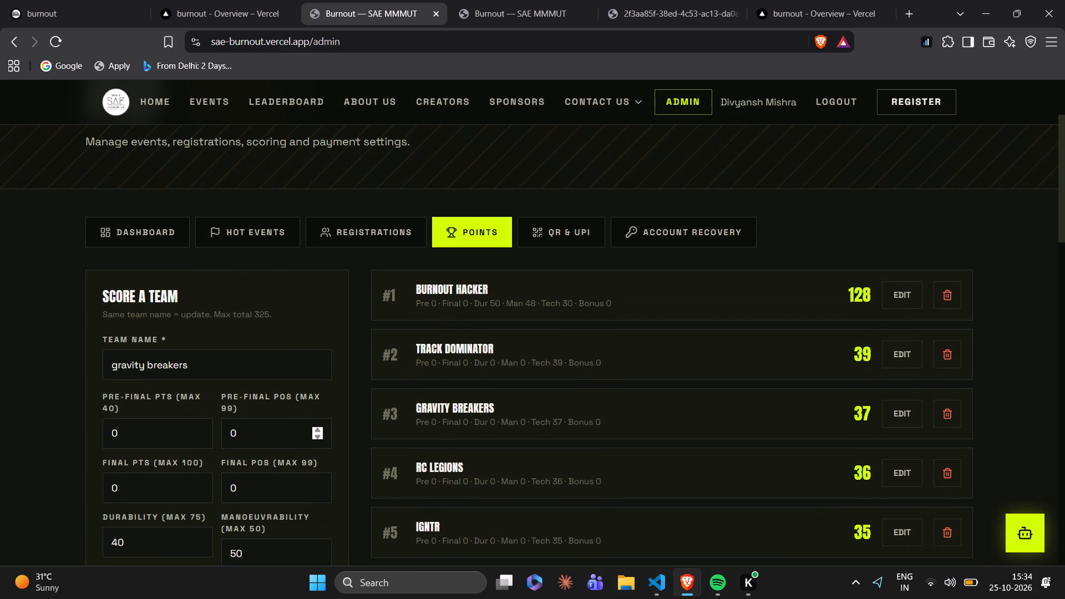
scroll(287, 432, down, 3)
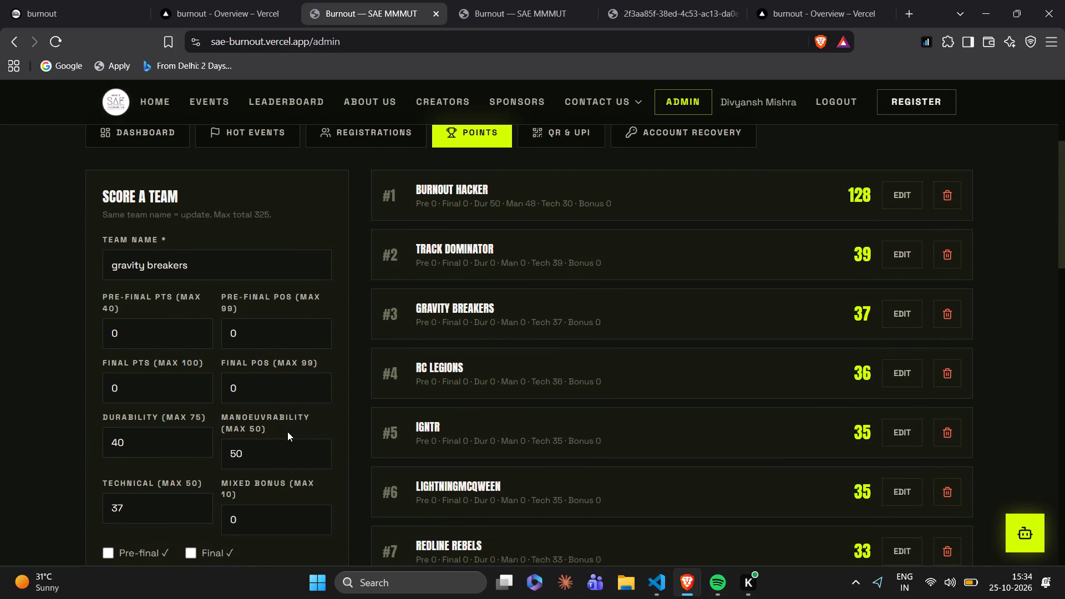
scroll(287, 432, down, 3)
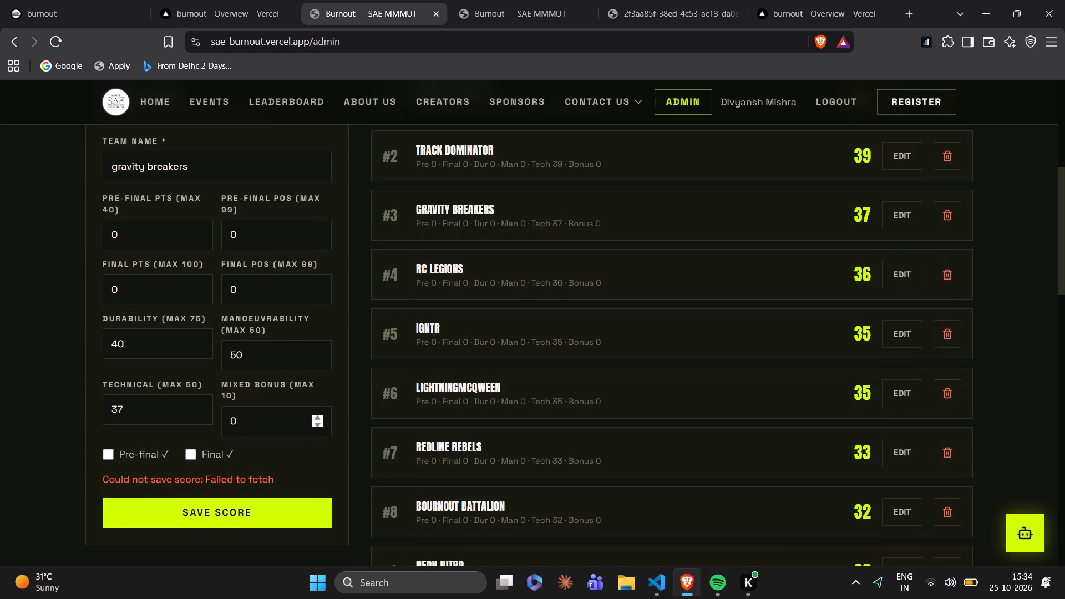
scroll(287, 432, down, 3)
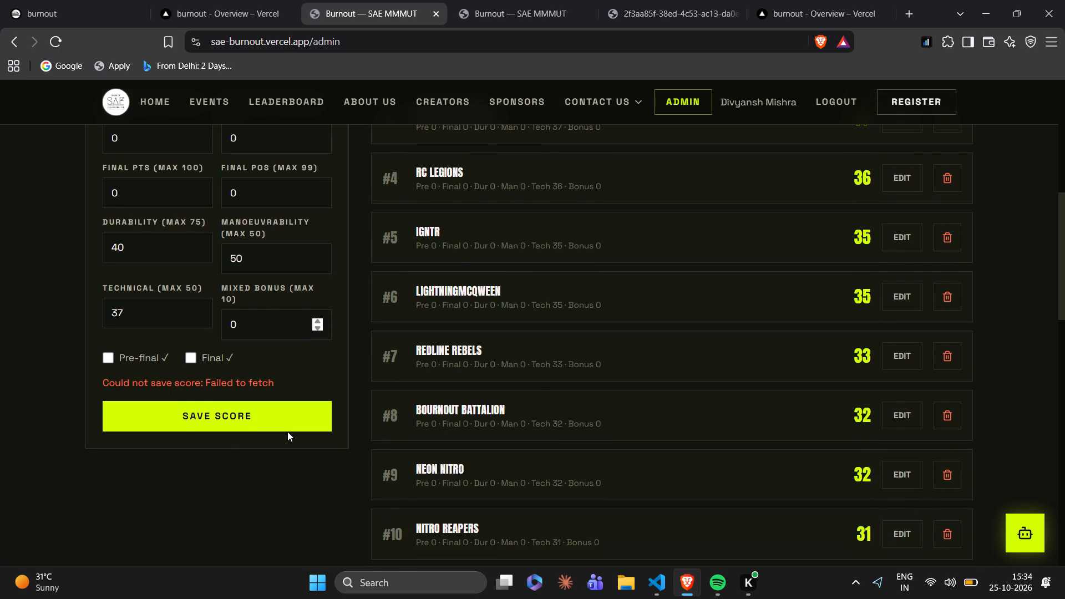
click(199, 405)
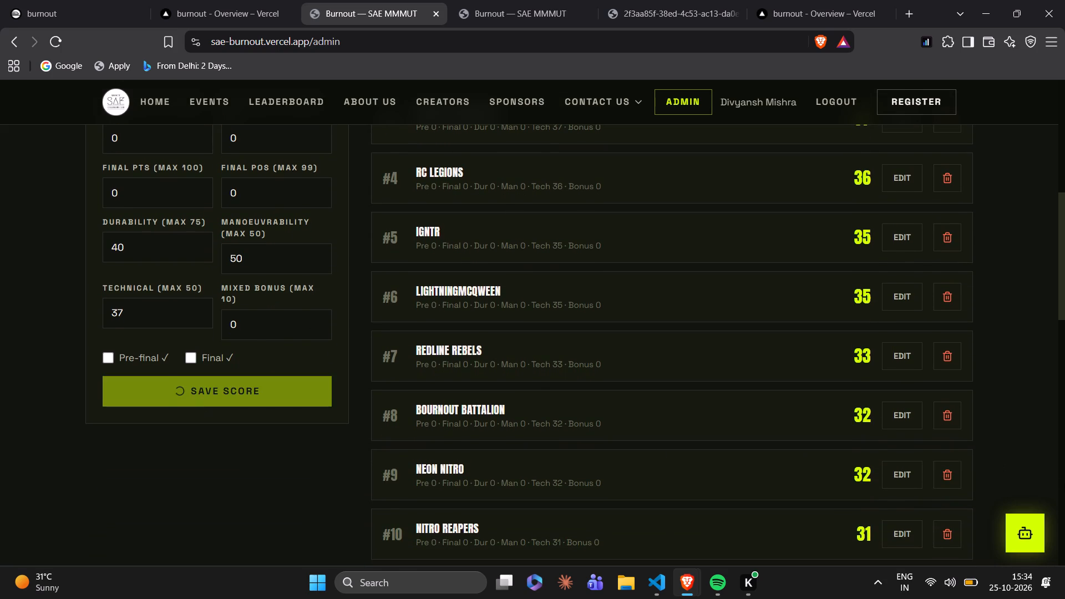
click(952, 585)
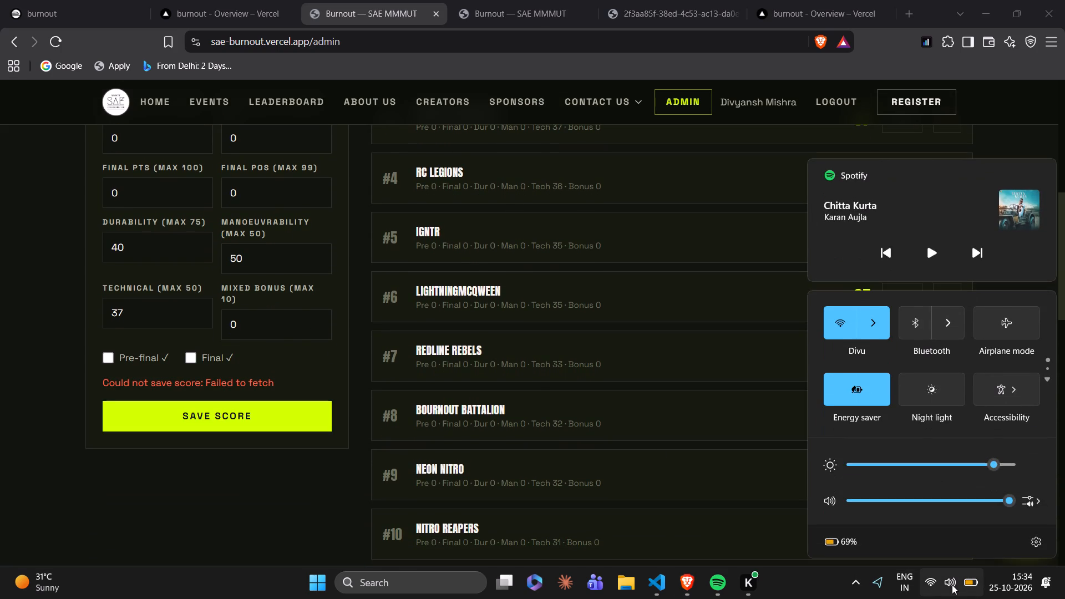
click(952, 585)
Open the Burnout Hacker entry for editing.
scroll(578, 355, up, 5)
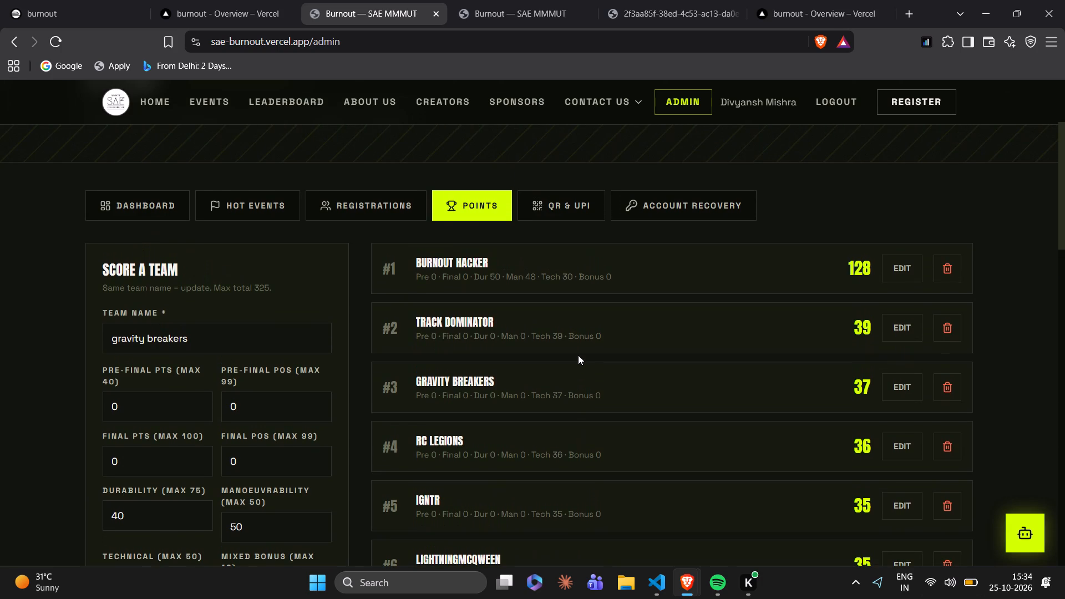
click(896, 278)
Look through the ranked team list and examine each team's points breakdown.
scroll(280, 418, down, 1)
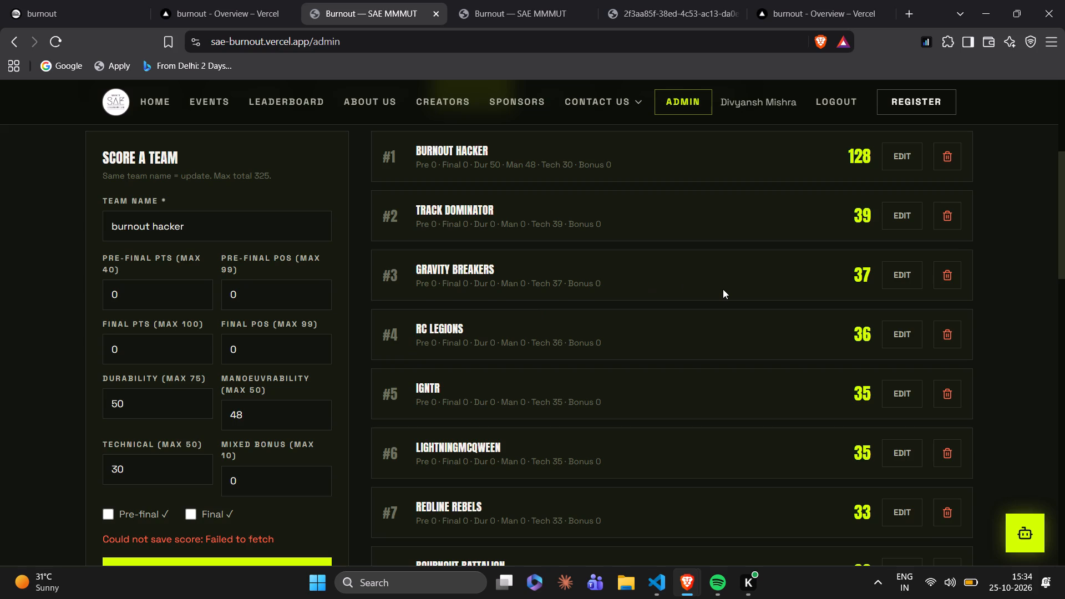
scroll(723, 289, down, 5)
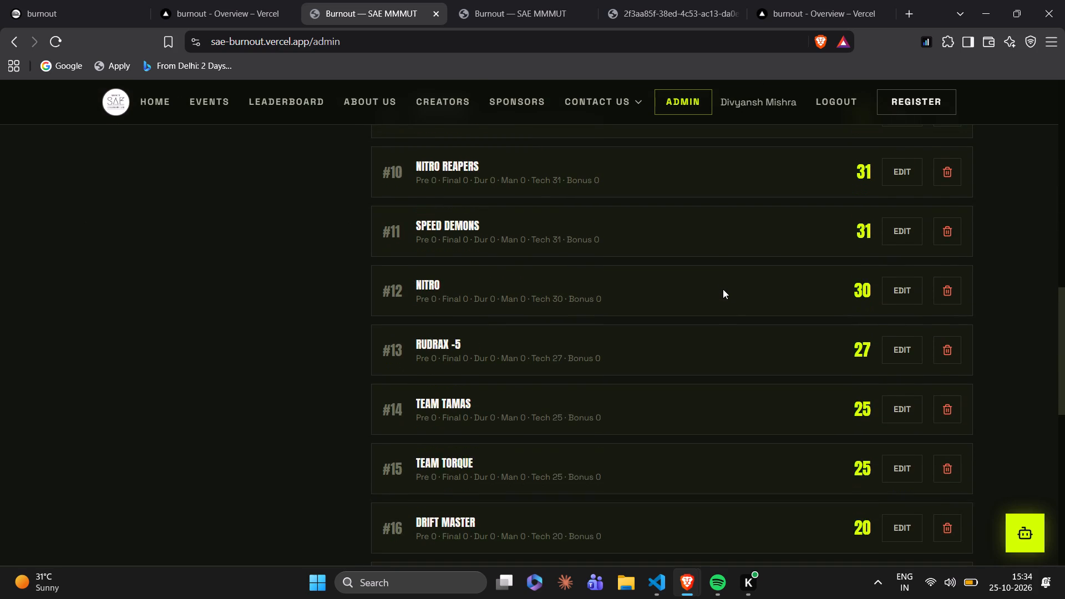
scroll(723, 289, up, 7)
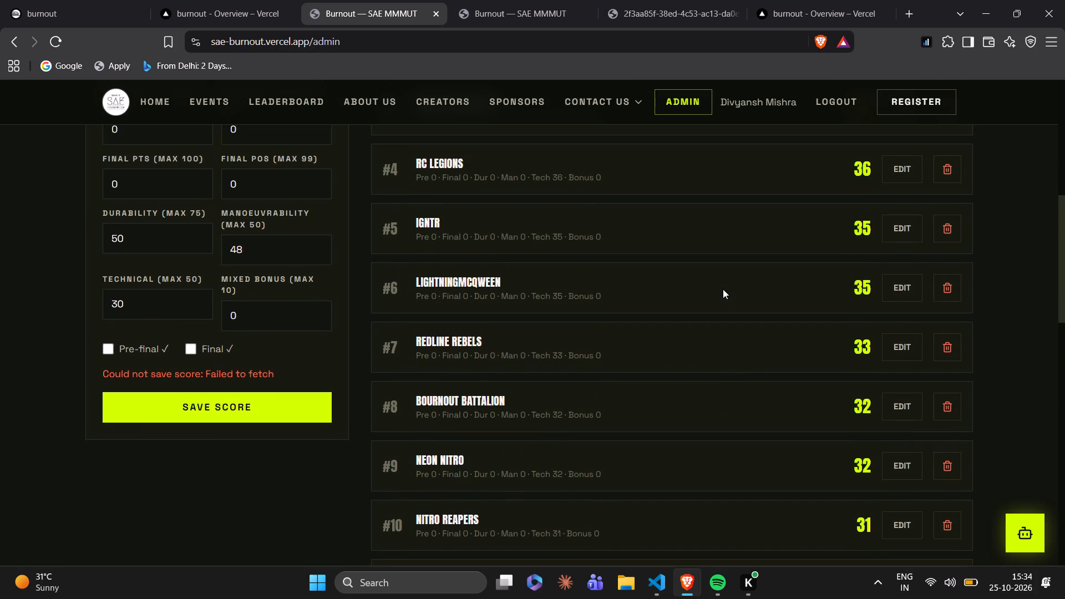
scroll(723, 289, up, 3)
scroll(723, 289, down, 2)
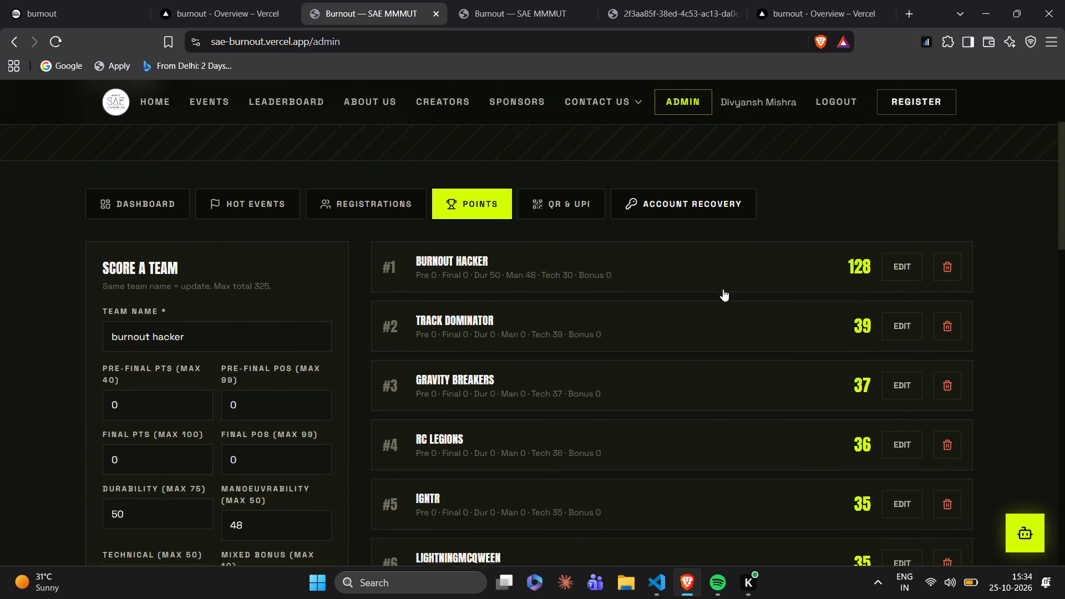
scroll(723, 289, down, 3)
scroll(723, 289, up, 2)
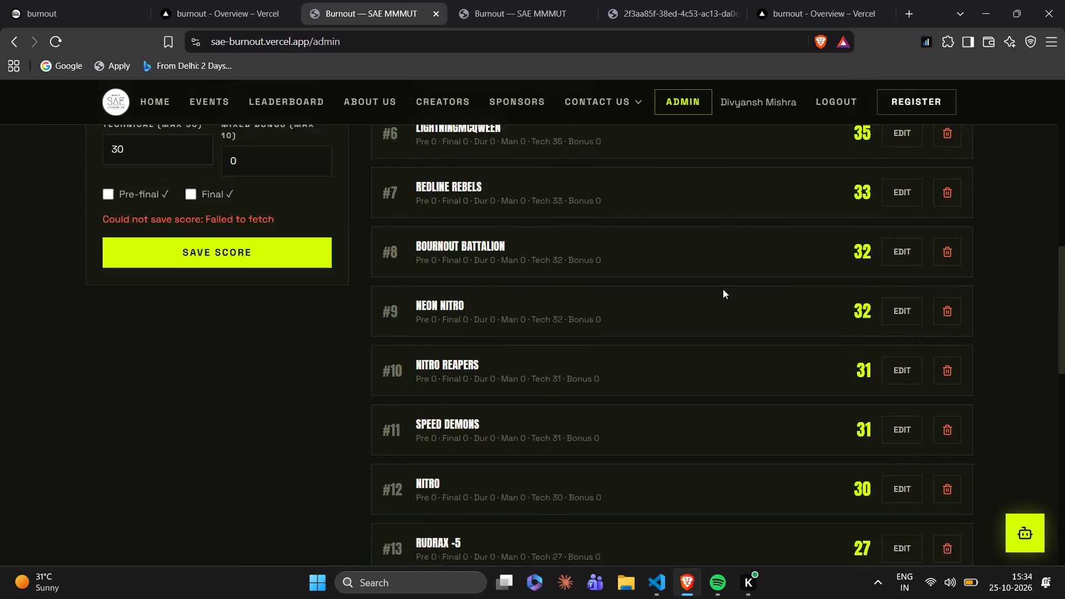
scroll(723, 289, down, 2)
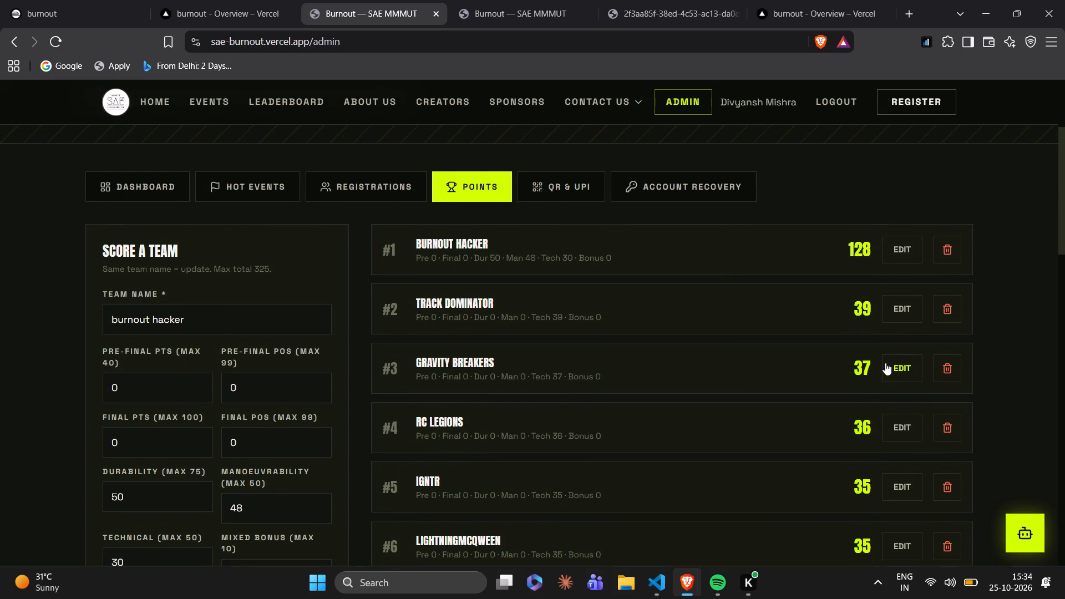
Reopen the Gravity Breakers entry, set Durability to 50 and Manoeuvrability to 40, and save the score.
click(889, 363)
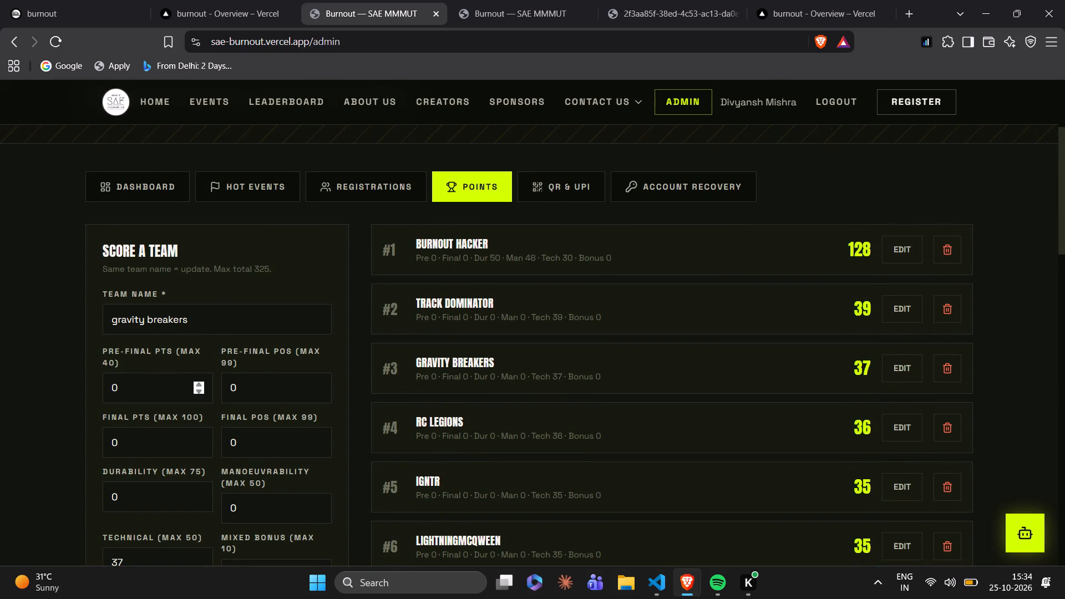
scroll(158, 400, down, 2)
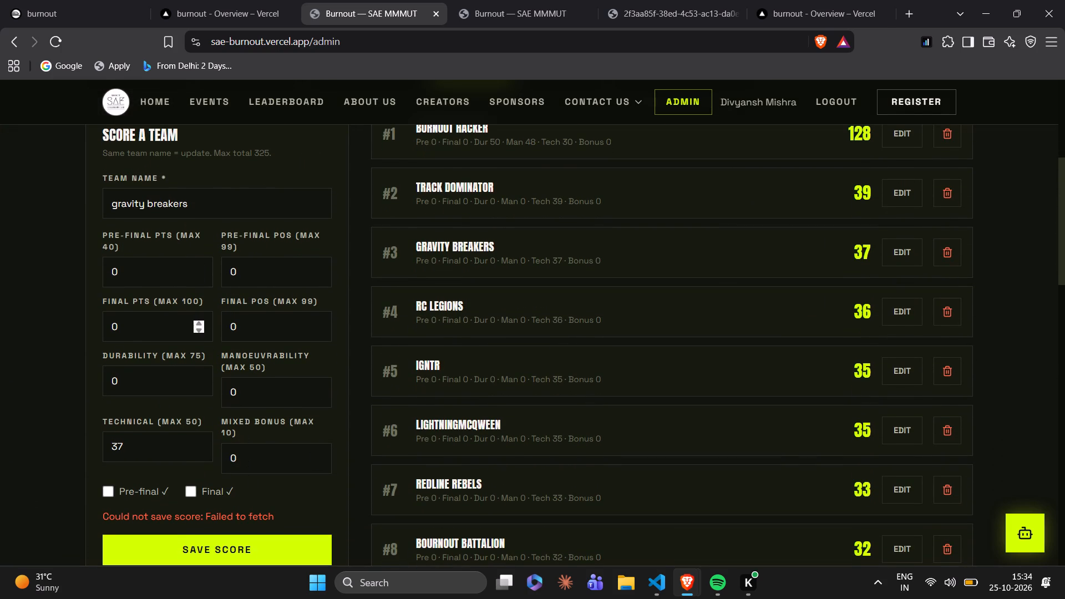
click(108, 377)
key(5)
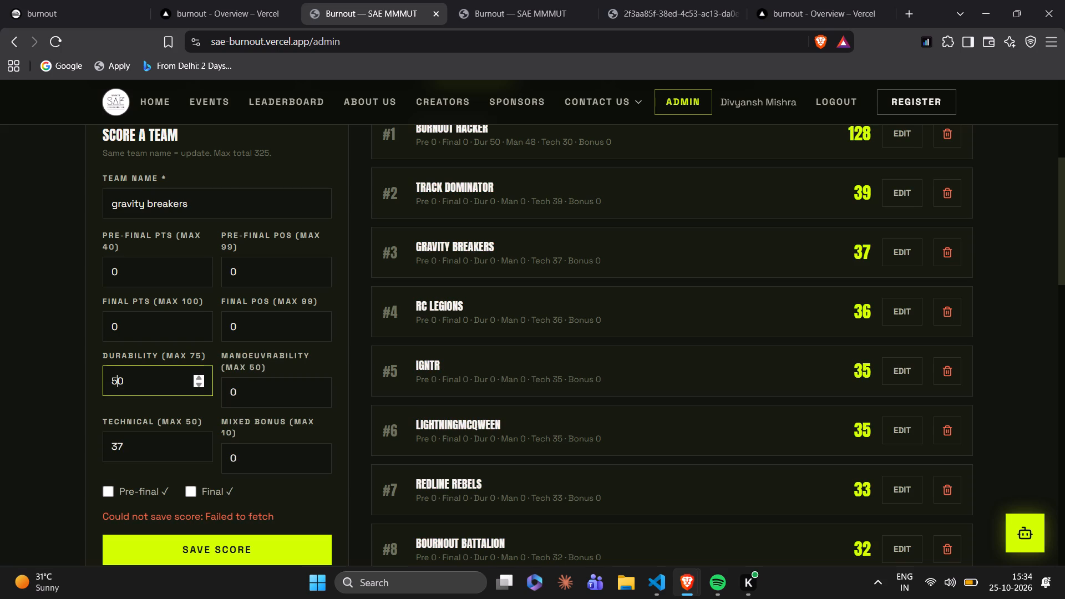
click(232, 392)
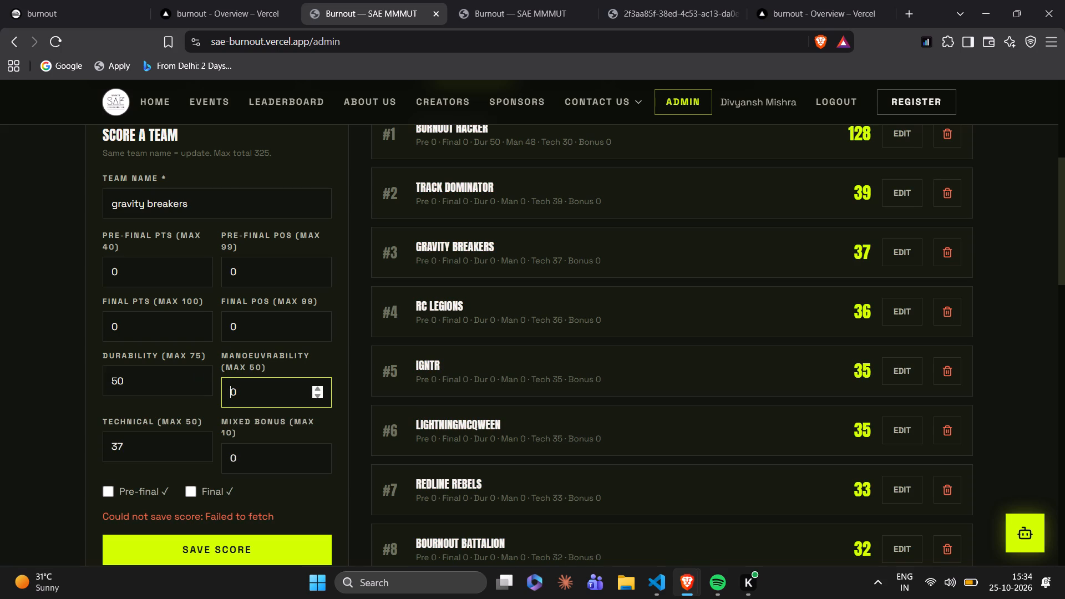
key(4)
click(315, 389)
click(245, 545)
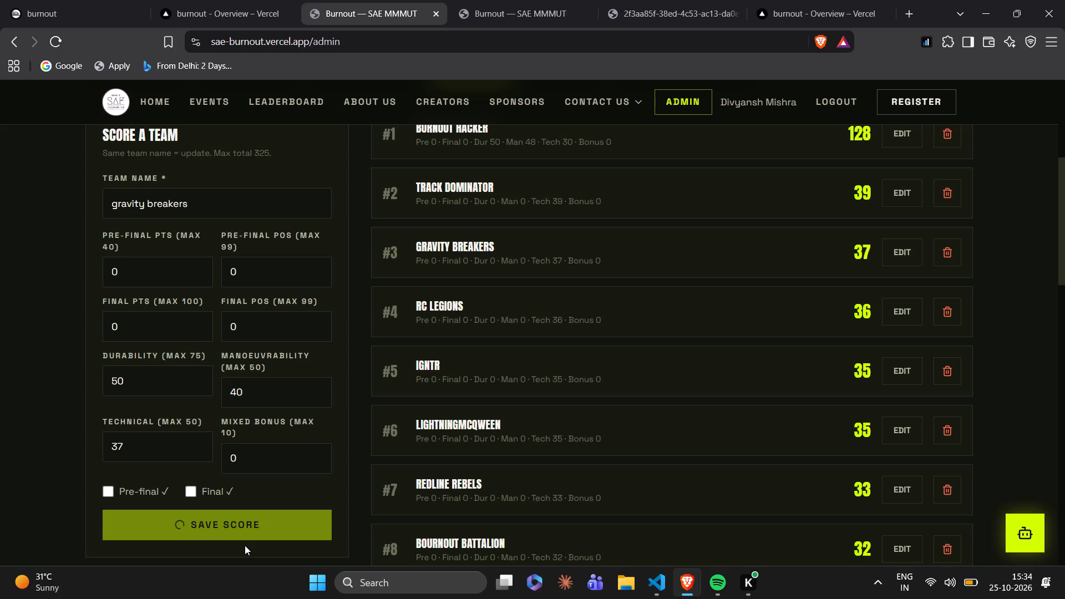
Open the Track Dominator entry for editing.
scroll(646, 282, up, 1)
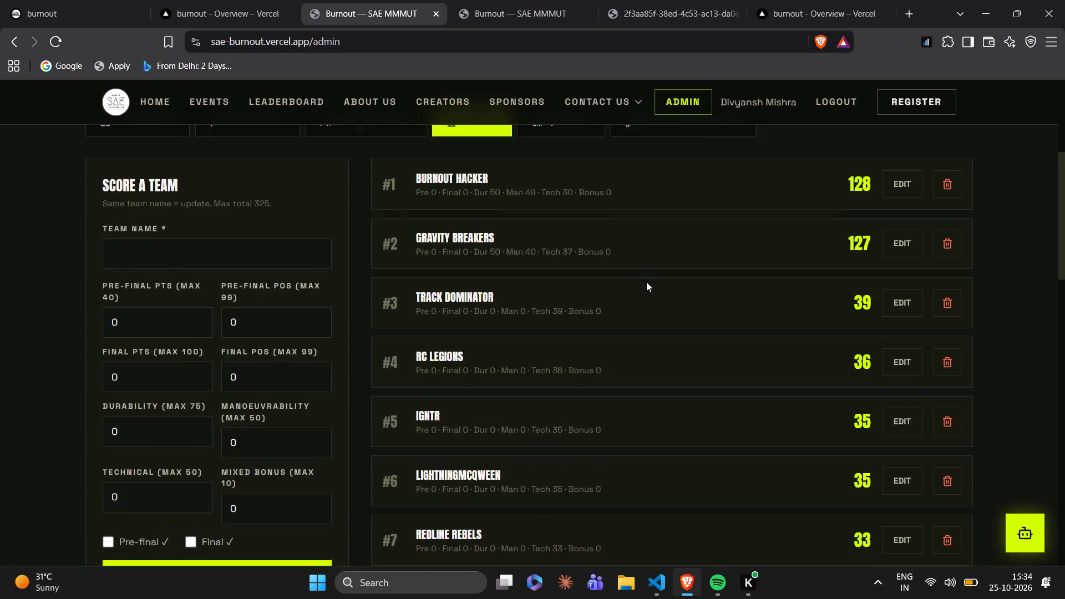
scroll(646, 282, up, 1)
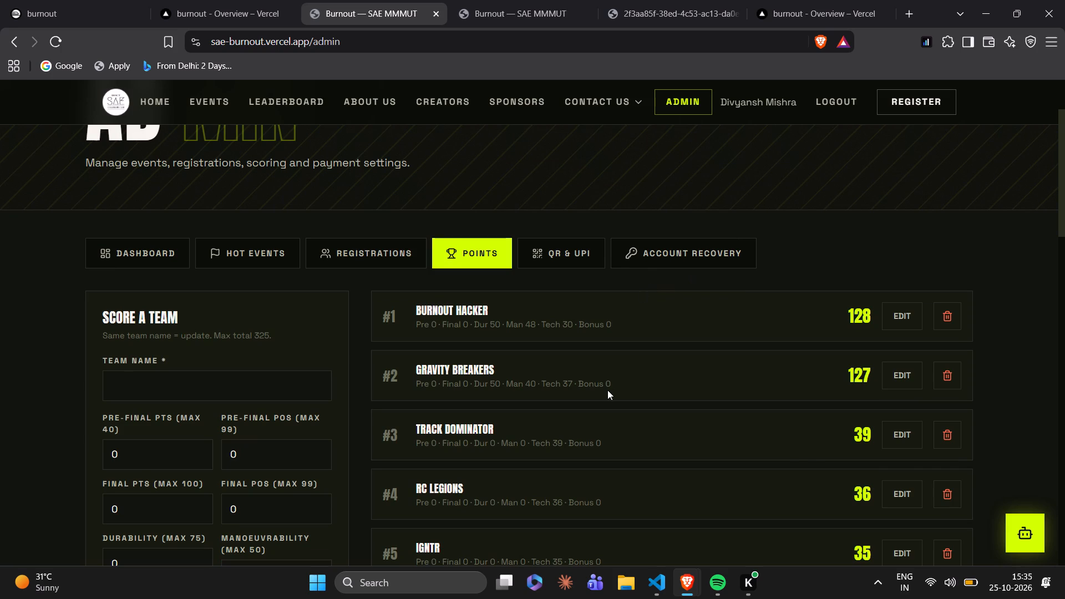
click(907, 440)
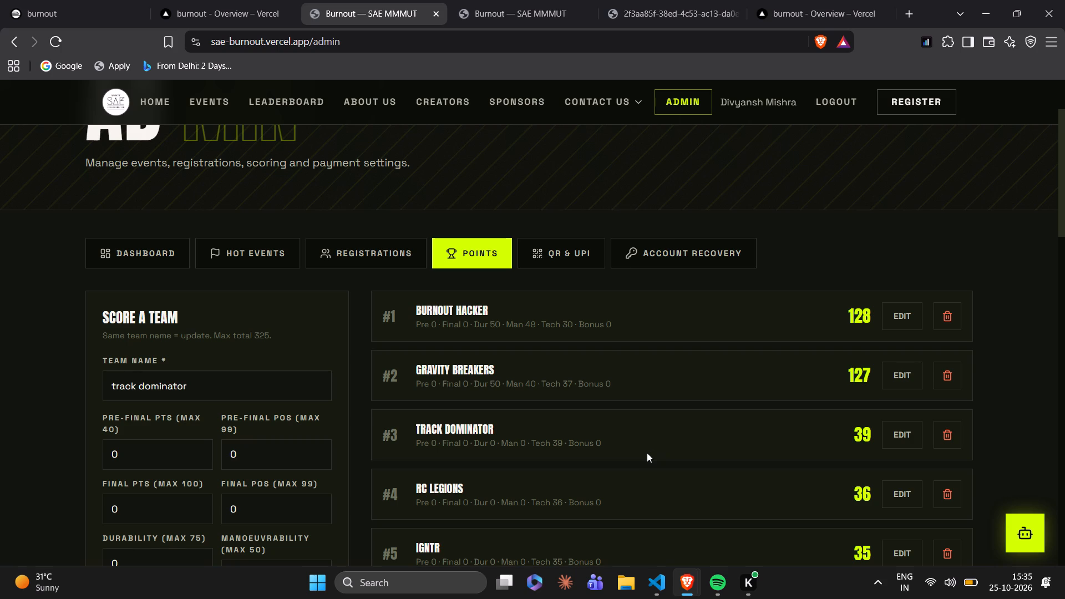
Review the whole ranked team list down to the last entry, examining the points recorded for each team.
scroll(564, 394, down, 2)
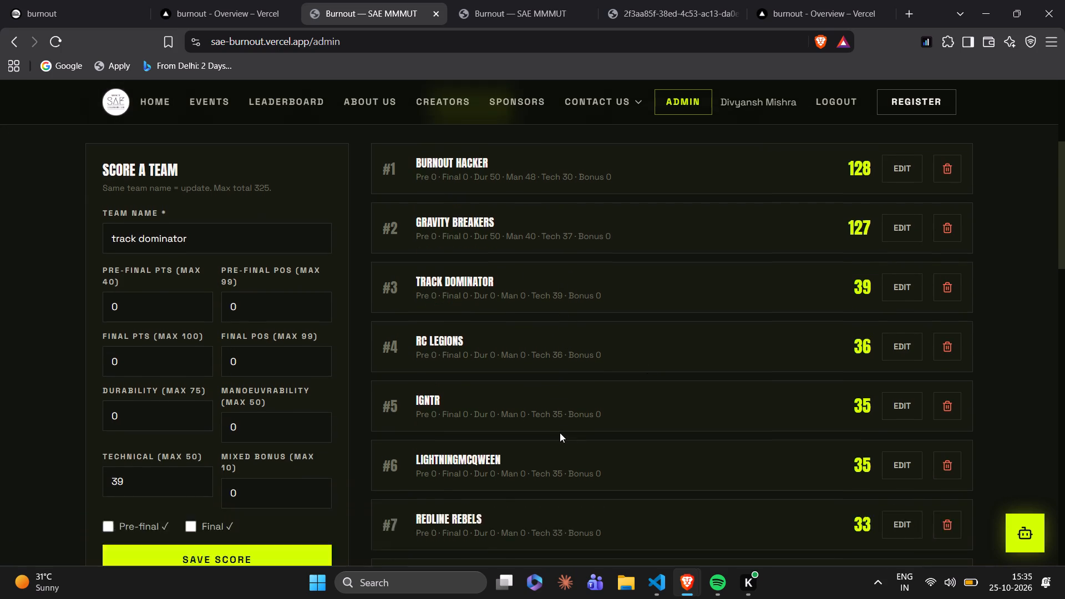
scroll(560, 433, down, 5)
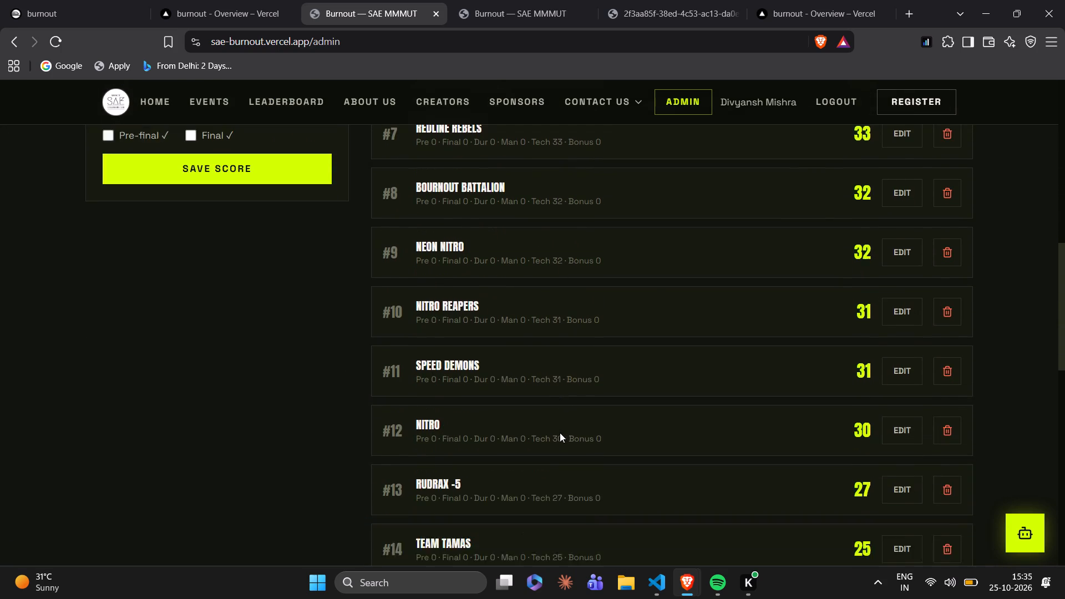
scroll(560, 433, down, 4)
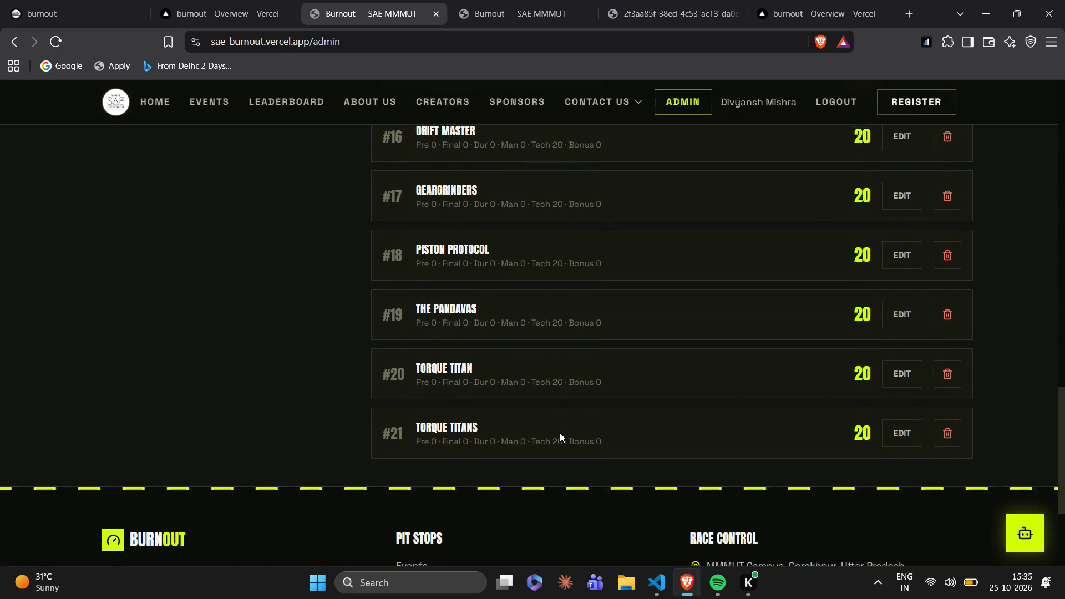
scroll(560, 433, down, 1)
scroll(560, 433, up, 3)
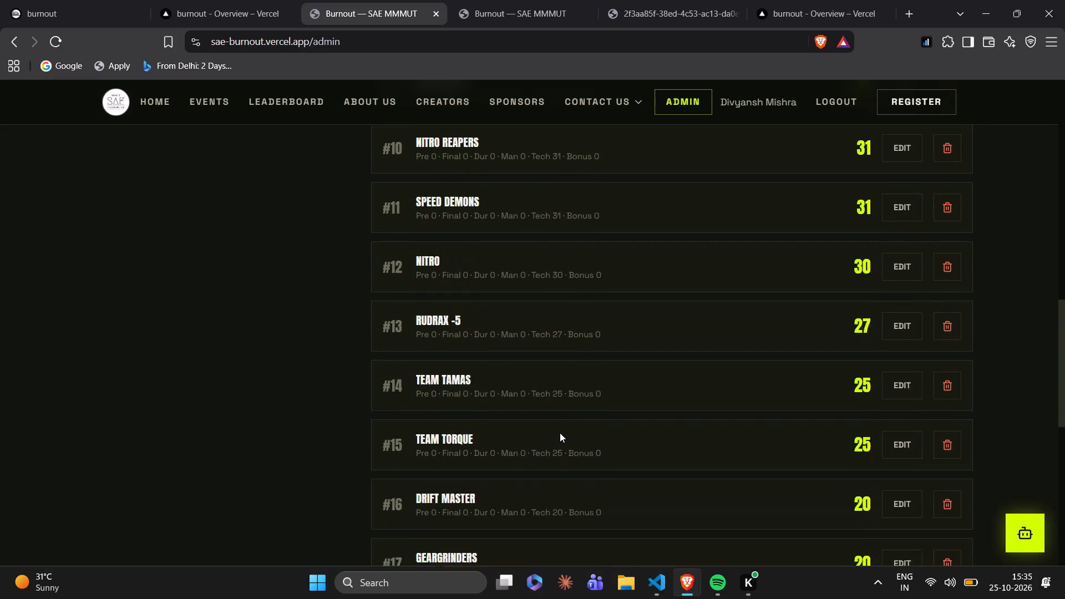
scroll(560, 433, up, 5)
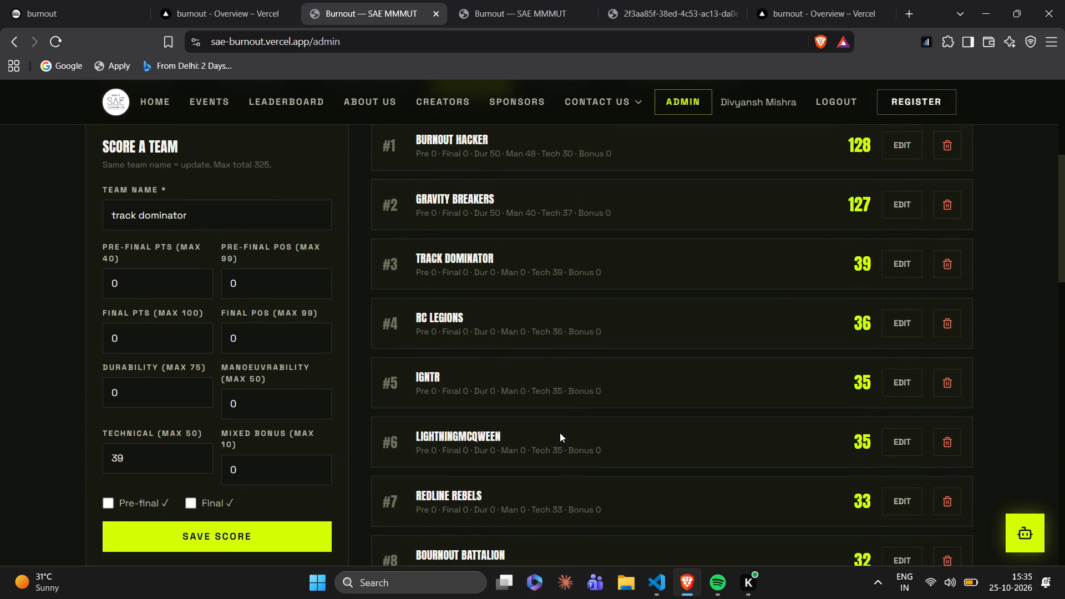
scroll(560, 433, up, 3)
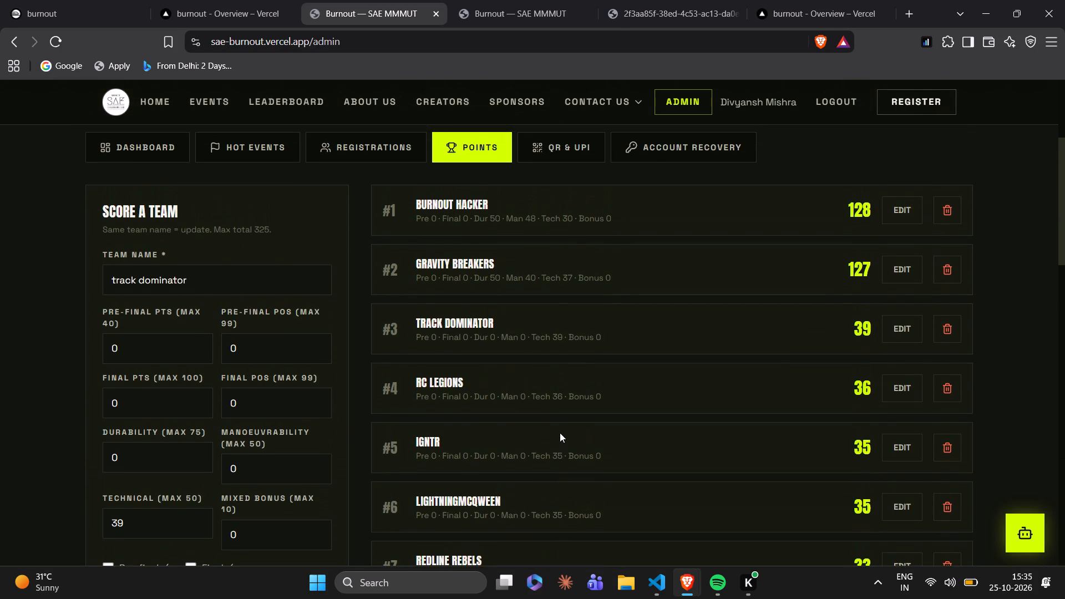
scroll(560, 433, down, 4)
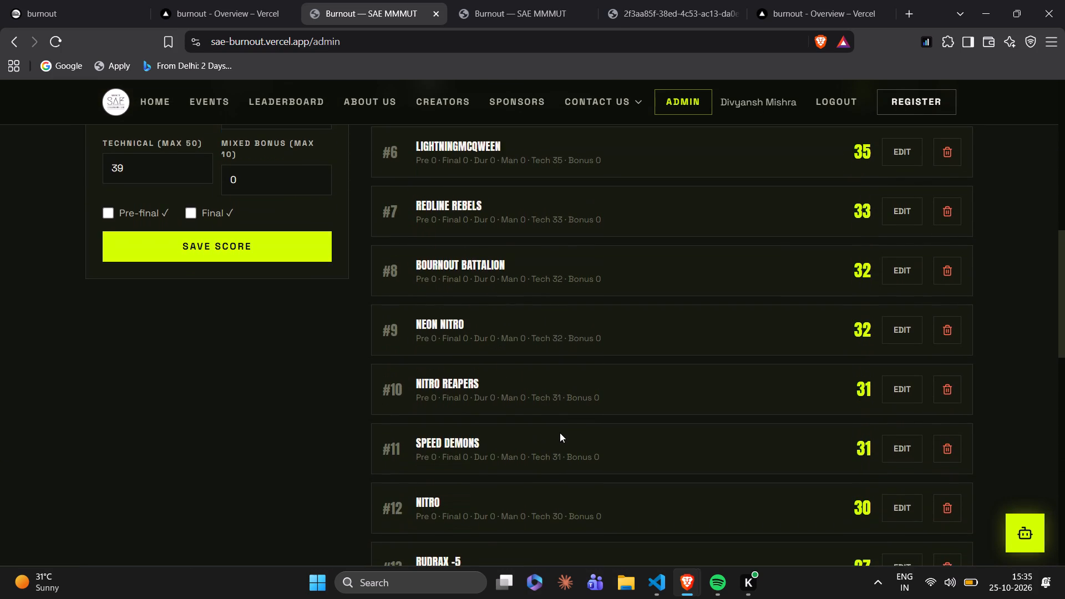
scroll(560, 433, down, 3)
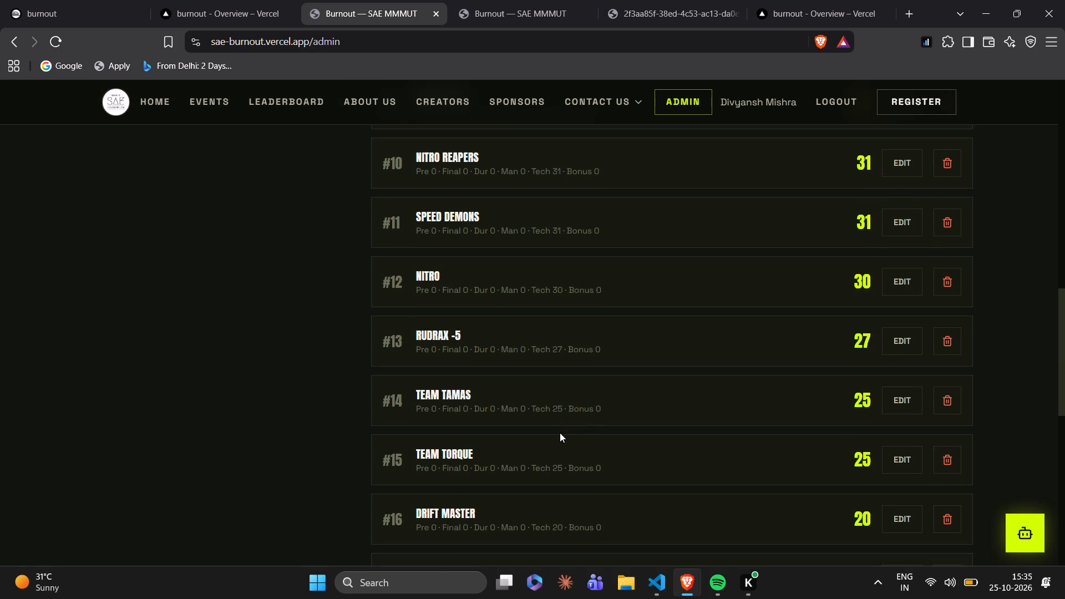
scroll(560, 433, down, 4)
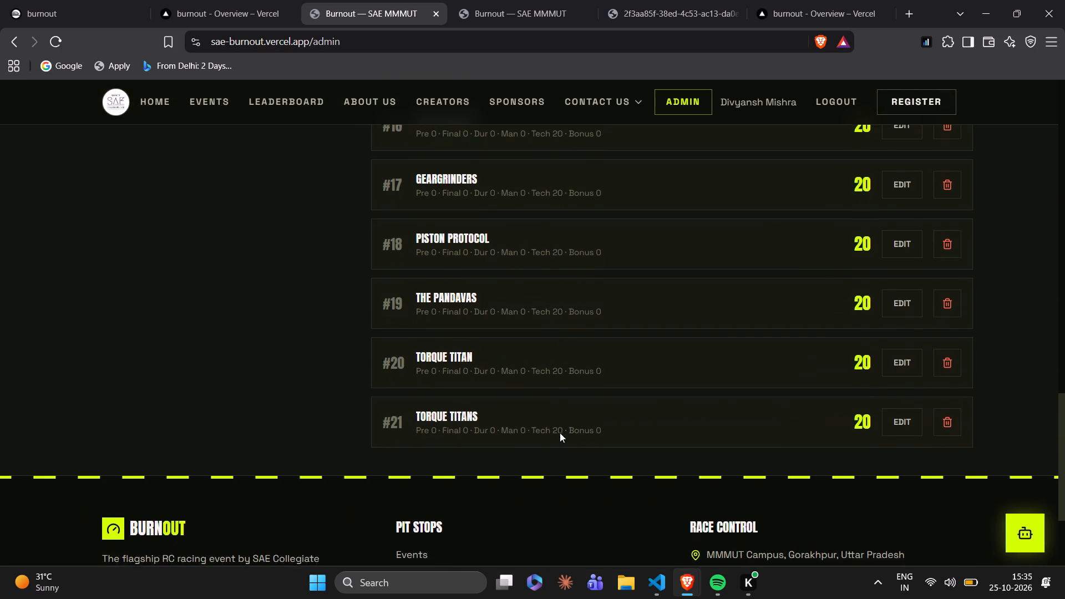
Replace the team name in the score form with "RC Warriors".
scroll(560, 433, down, 2)
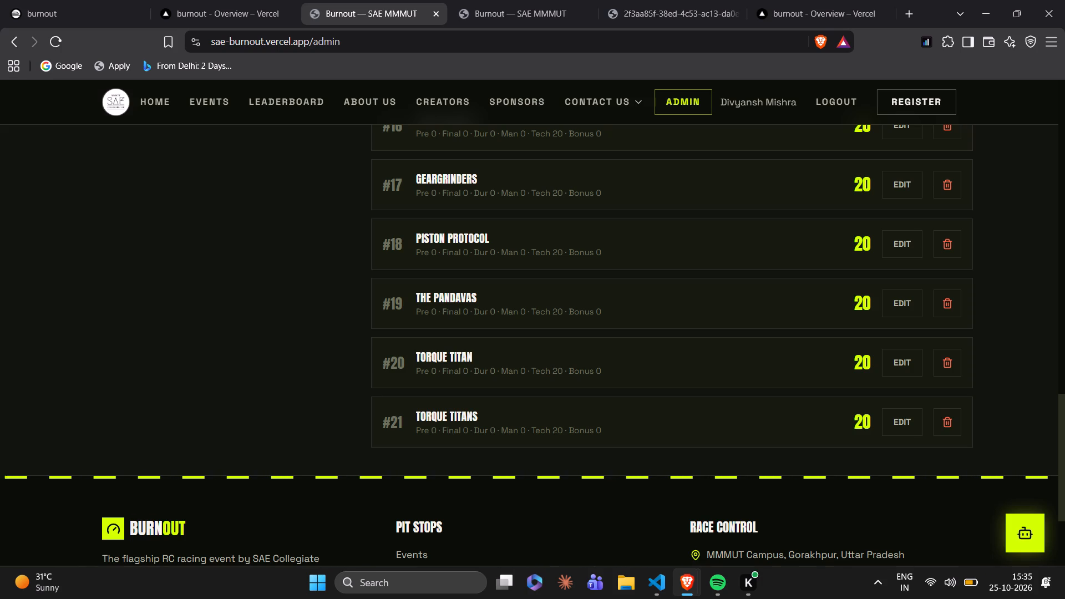
scroll(784, 285, up, 20)
scroll(784, 285, up, 2)
scroll(511, 426, down, 1)
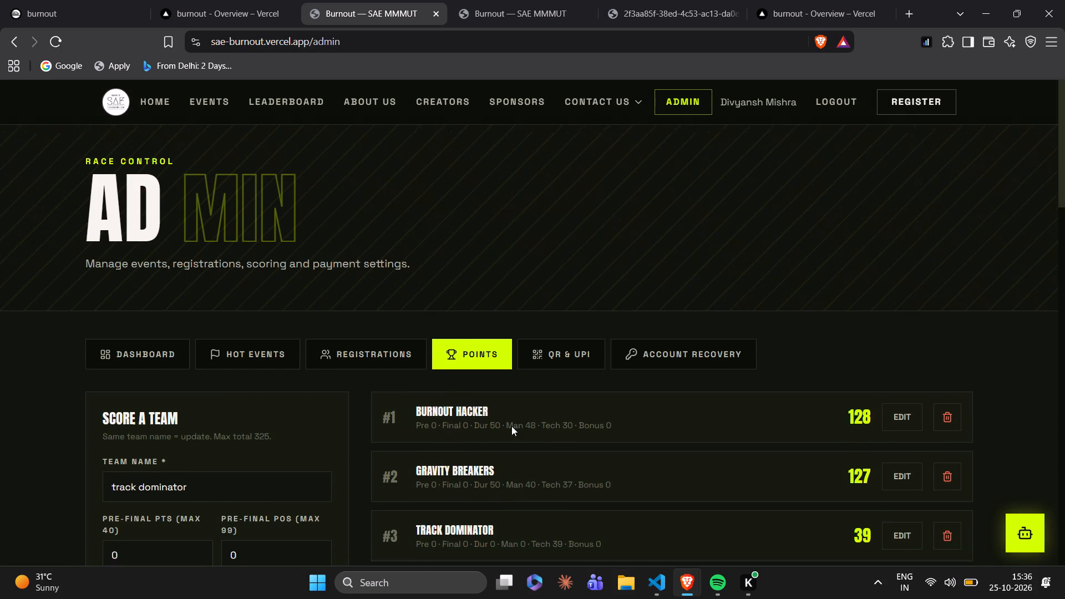
scroll(511, 426, down, 2)
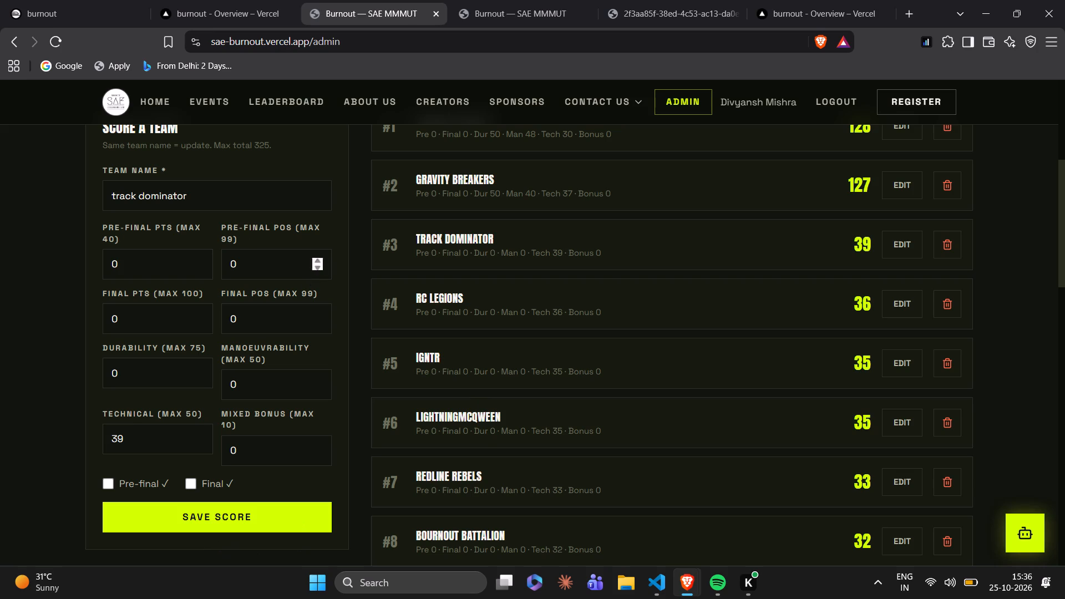
drag(236, 194, 77, 187)
key(BackSpace)
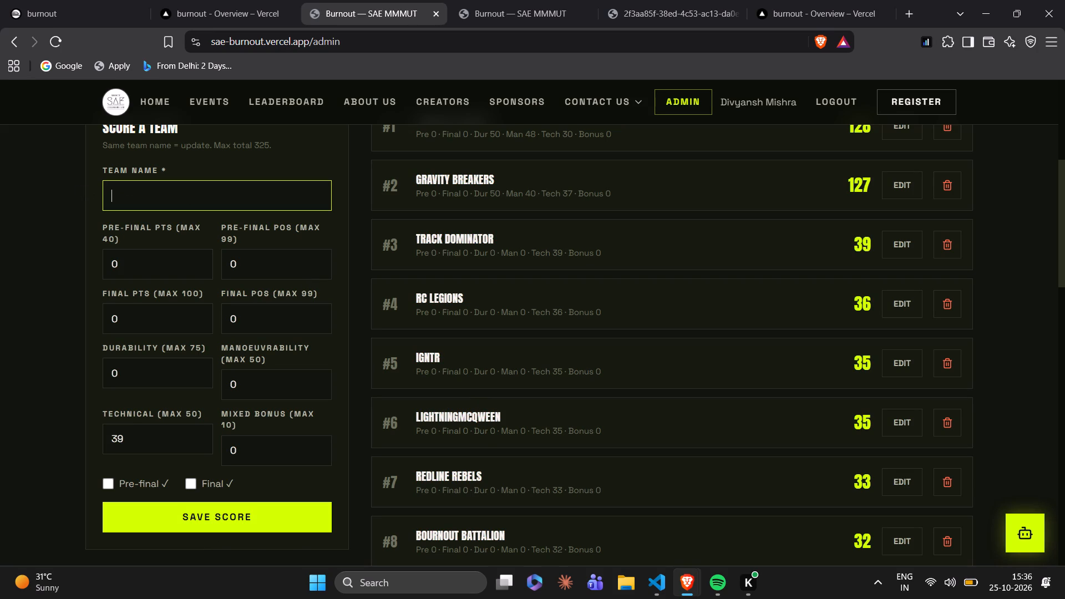
text(RC)
key(space)
text(Warriors)
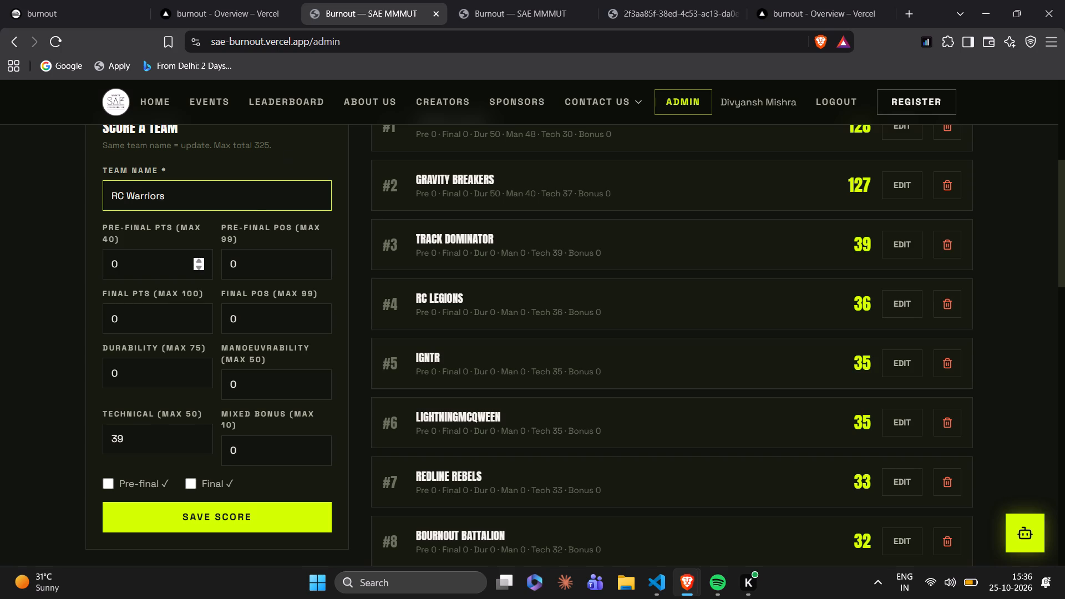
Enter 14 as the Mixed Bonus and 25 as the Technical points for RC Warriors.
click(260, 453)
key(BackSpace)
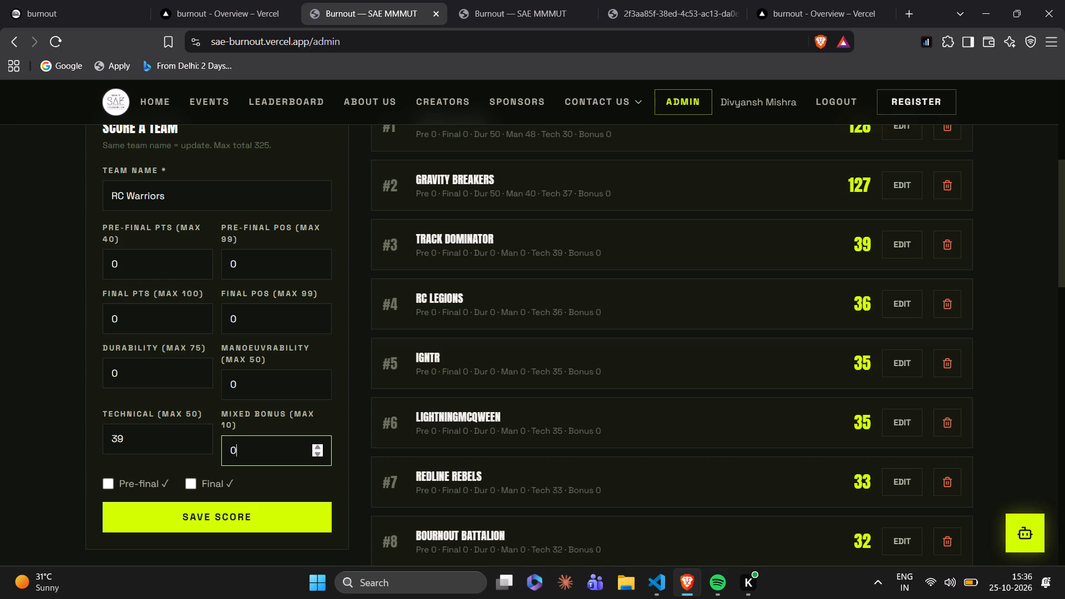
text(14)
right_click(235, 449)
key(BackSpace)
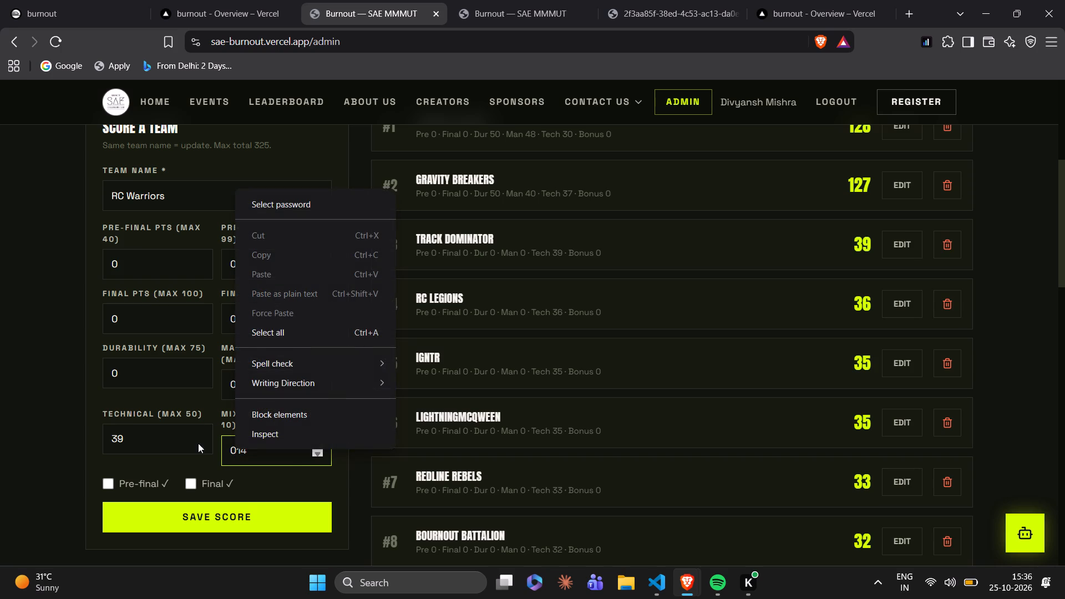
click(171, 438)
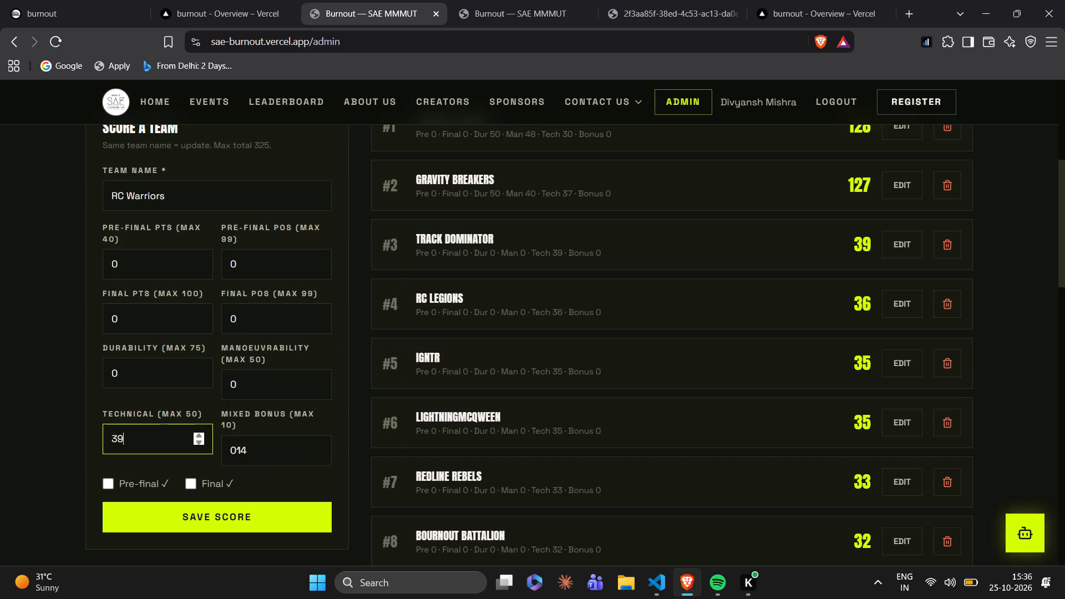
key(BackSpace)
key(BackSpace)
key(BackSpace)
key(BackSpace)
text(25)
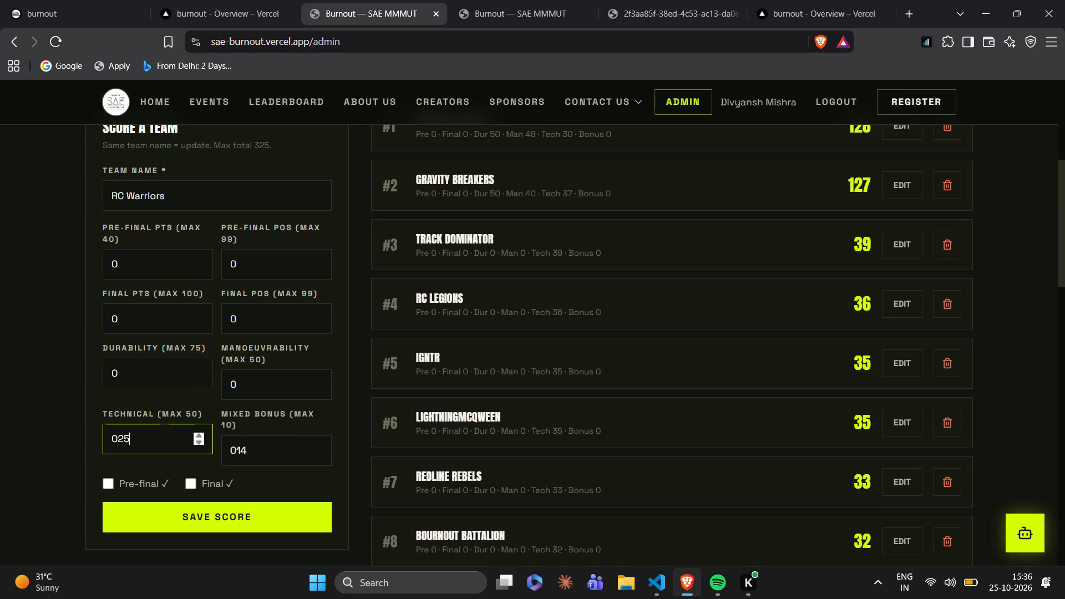
Set RC Warriors' Manoeuvrability to 50 and Durability to 34, and try to save the score.
click(242, 393)
key(Left)
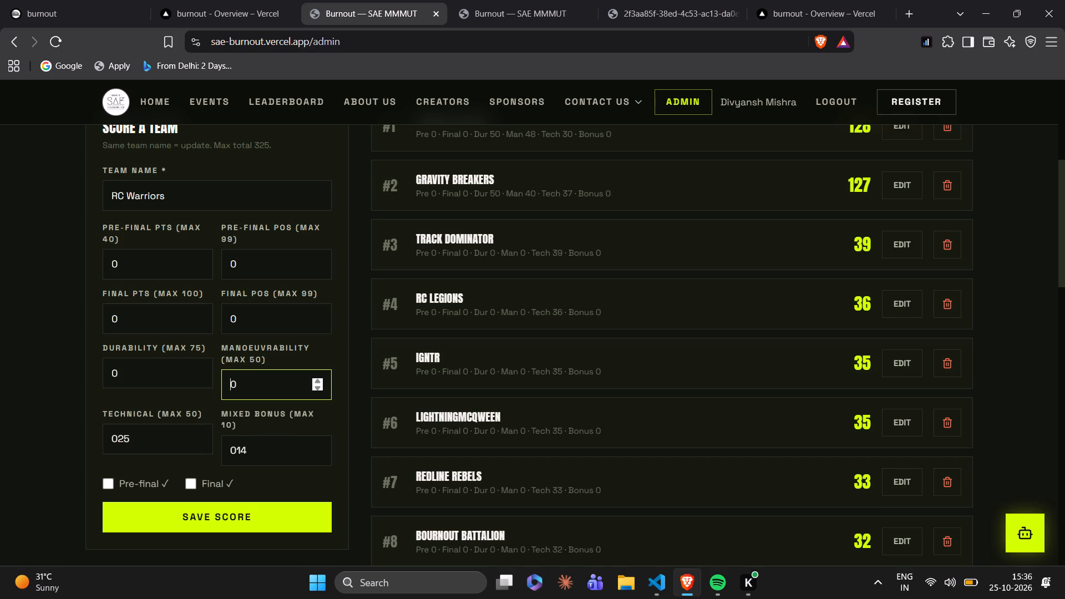
key(5)
click(114, 375)
text(34)
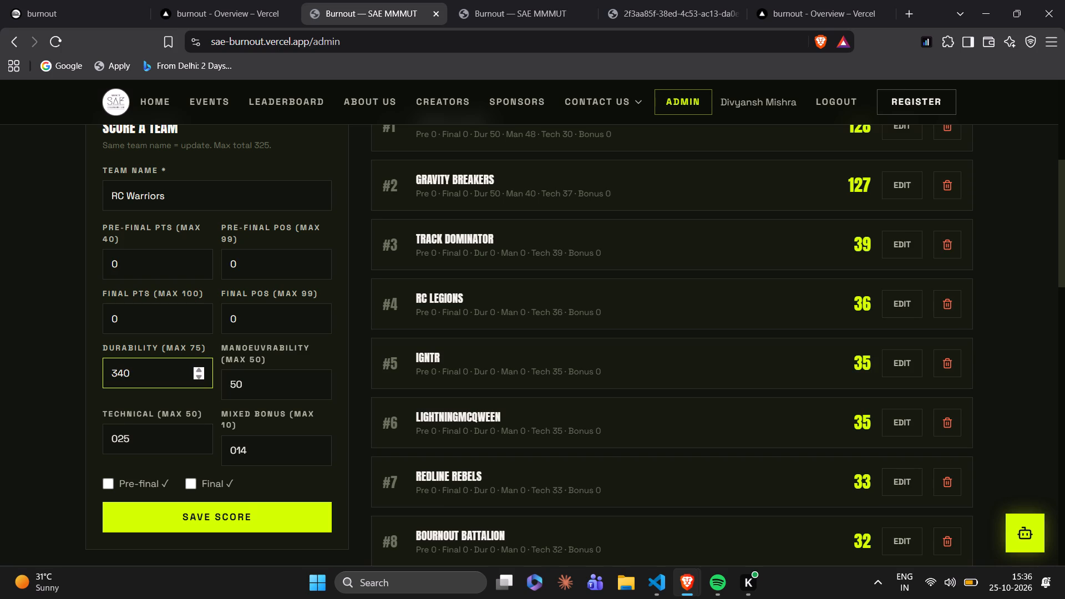
click(158, 372)
key(BackSpace)
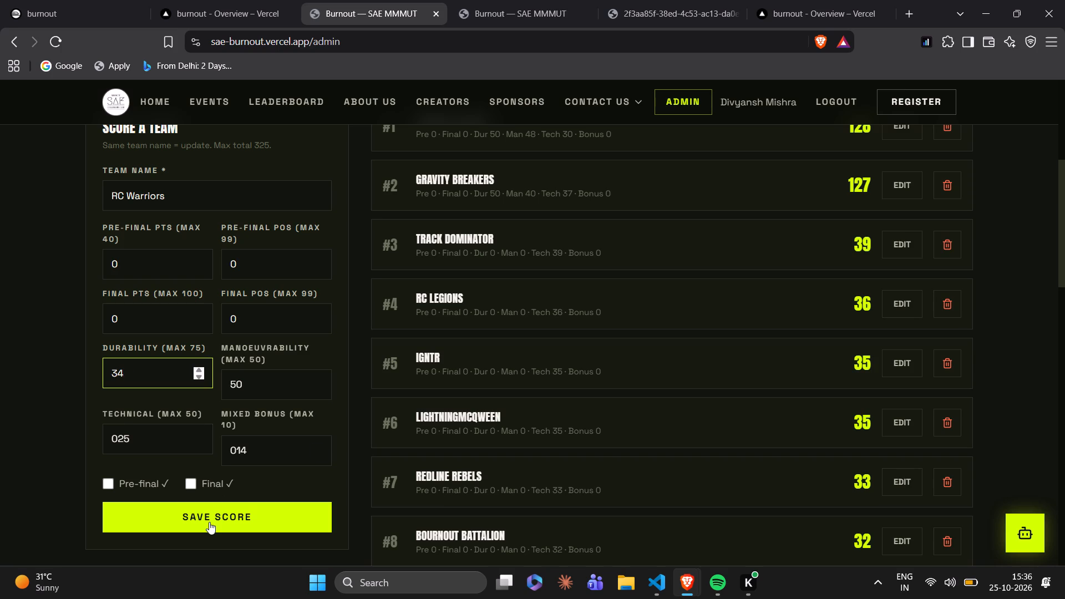
click(209, 522)
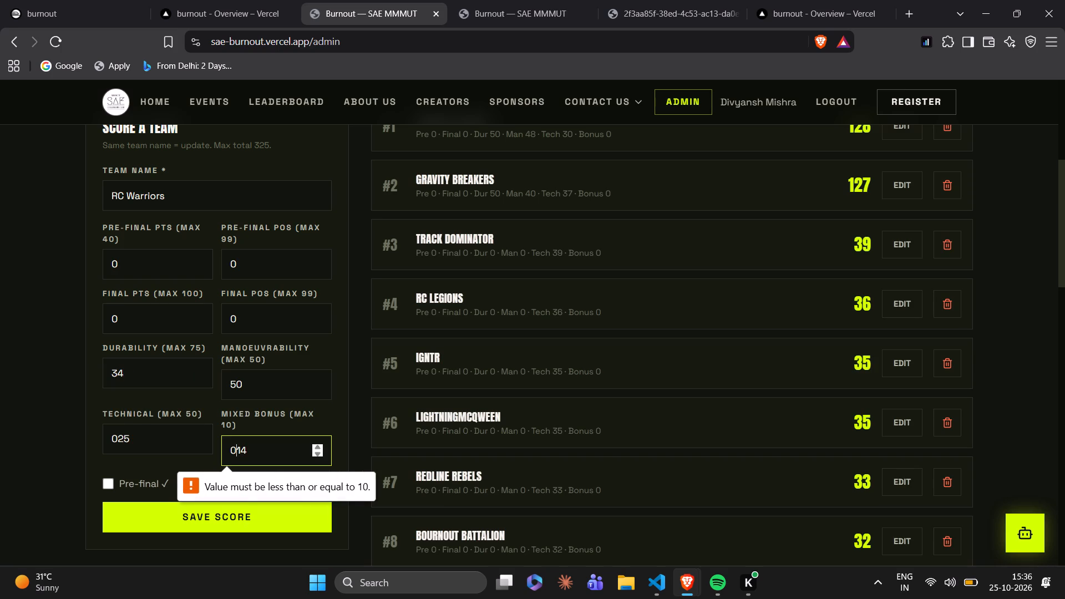
Set the Mixed Bonus for RC Warriors to 10.
click(249, 451)
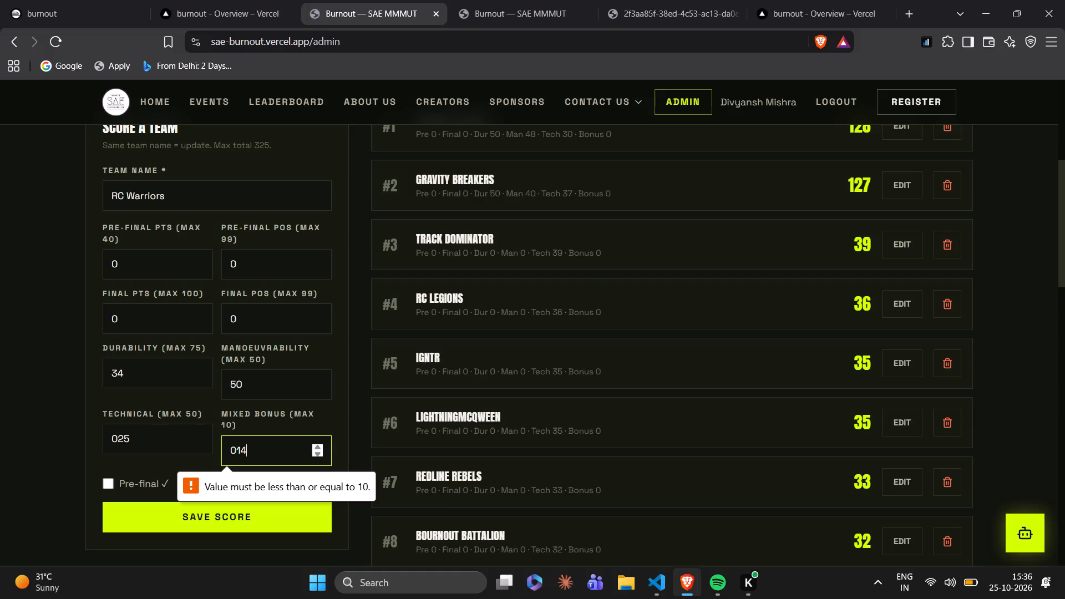
key(BackSpace)
key(BackSpace)
key(BackSpace)
key(BackSpace)
text(10)
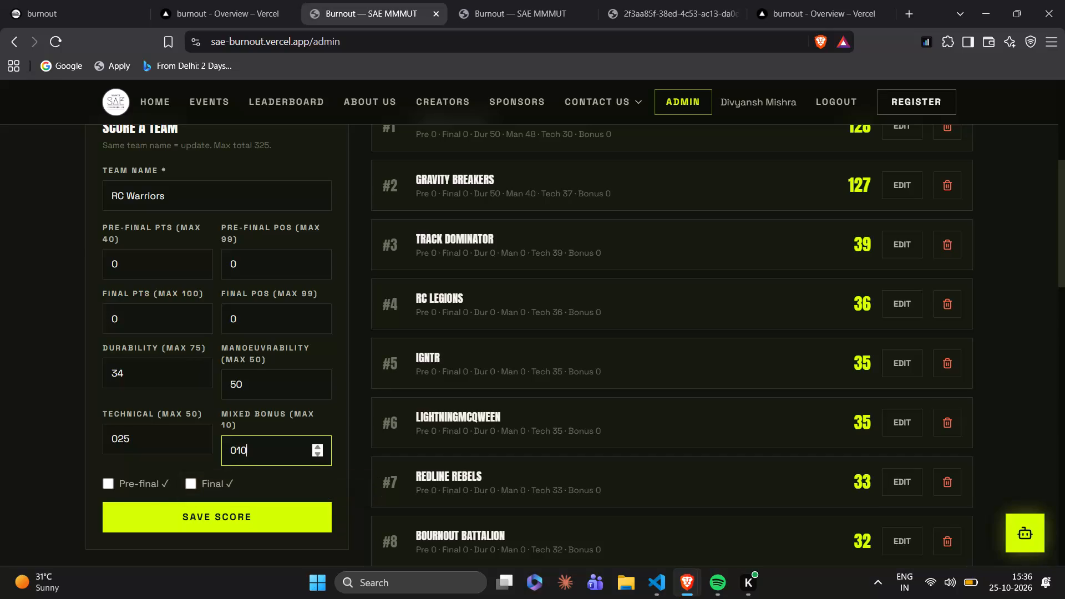
key(Left)
key(Left)
key(BackSpace)
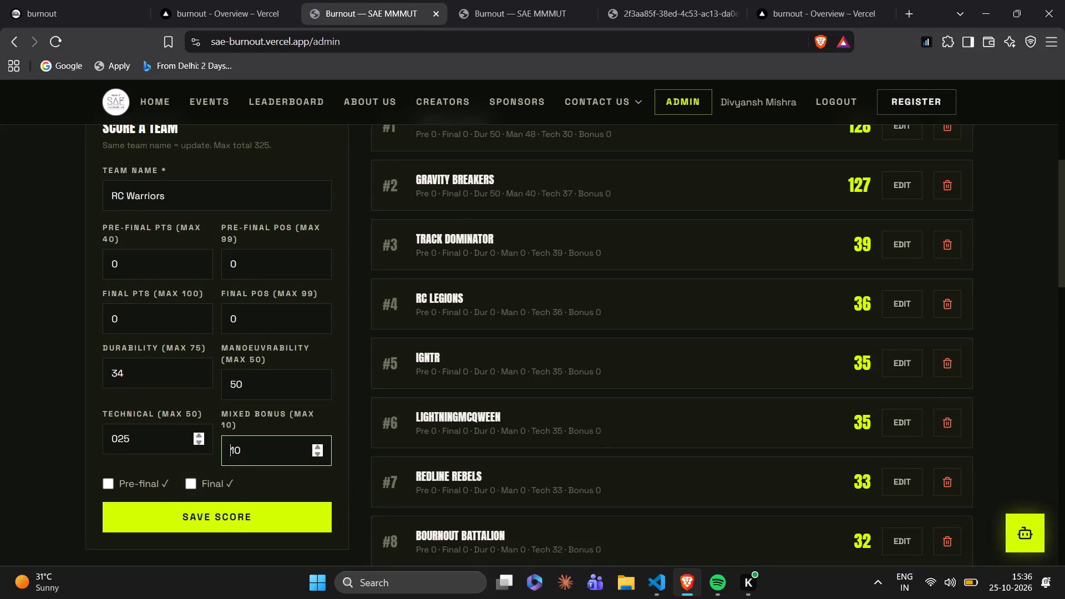
Set the Technical points for RC Warriors to 29 and save the score.
click(133, 439)
key(BackSpace)
key(BackSpace)
key(BackSpace)
key(BackSpace)
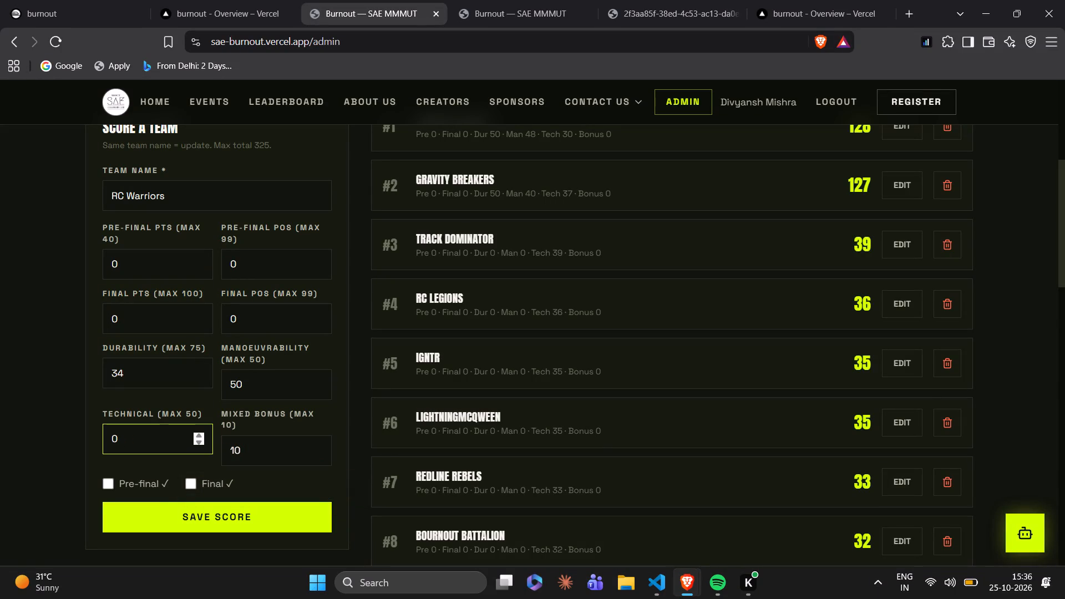
key(Left)
text(29)
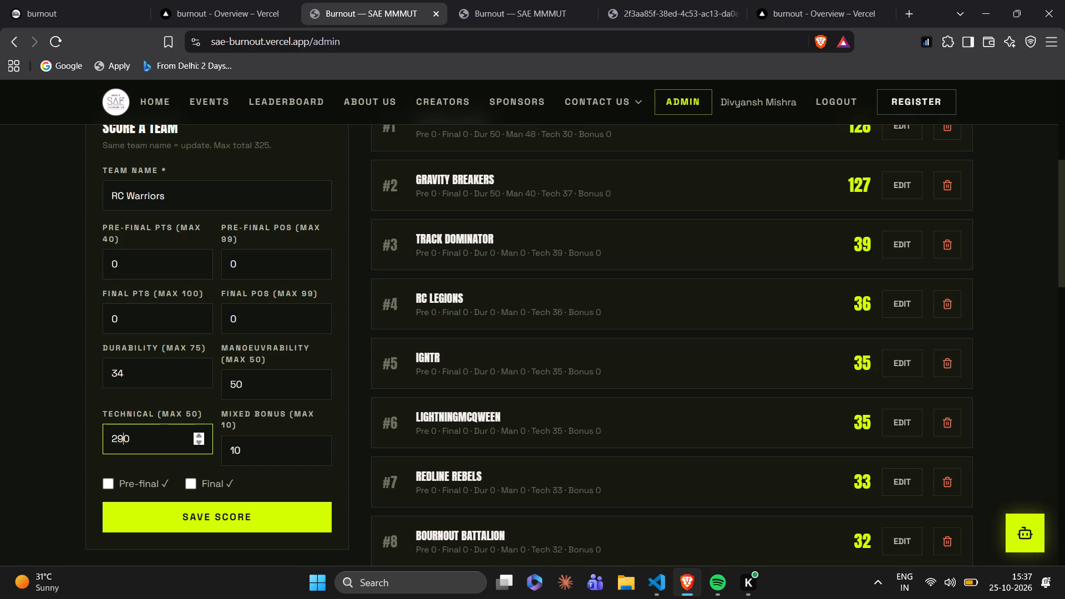
key(Right)
key(BackSpace)
click(202, 520)
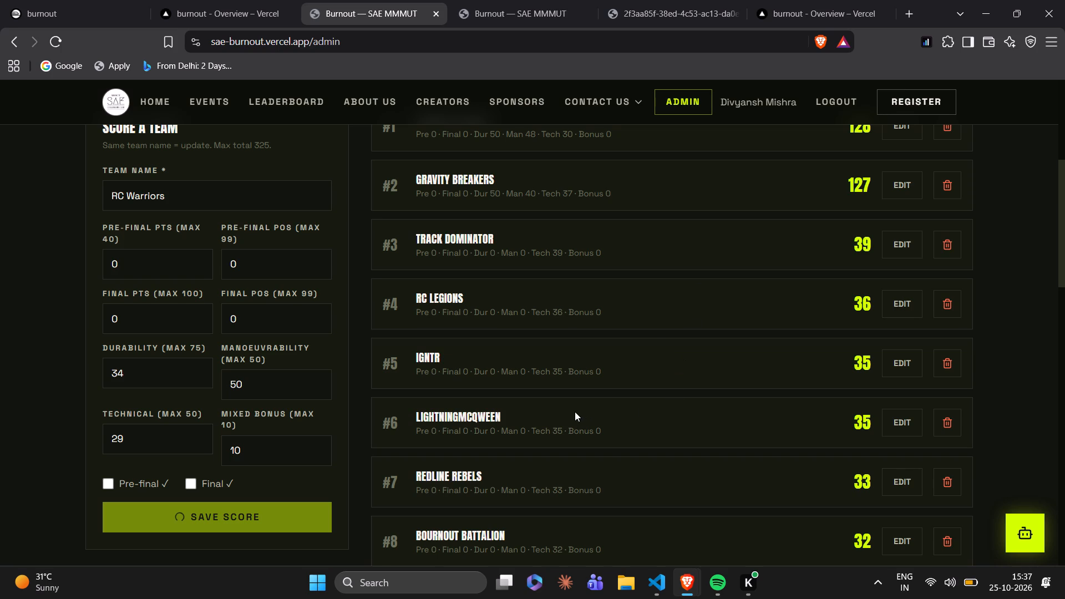
Find Team Tamas in the ranked list and open its entry for editing.
scroll(575, 412, down, 3)
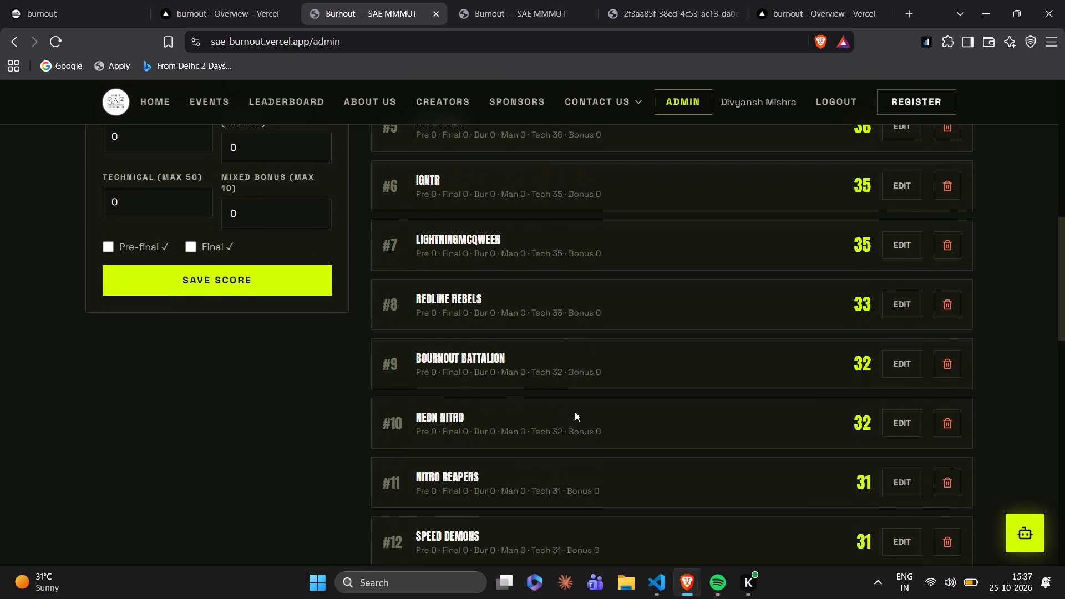
scroll(575, 412, down, 4)
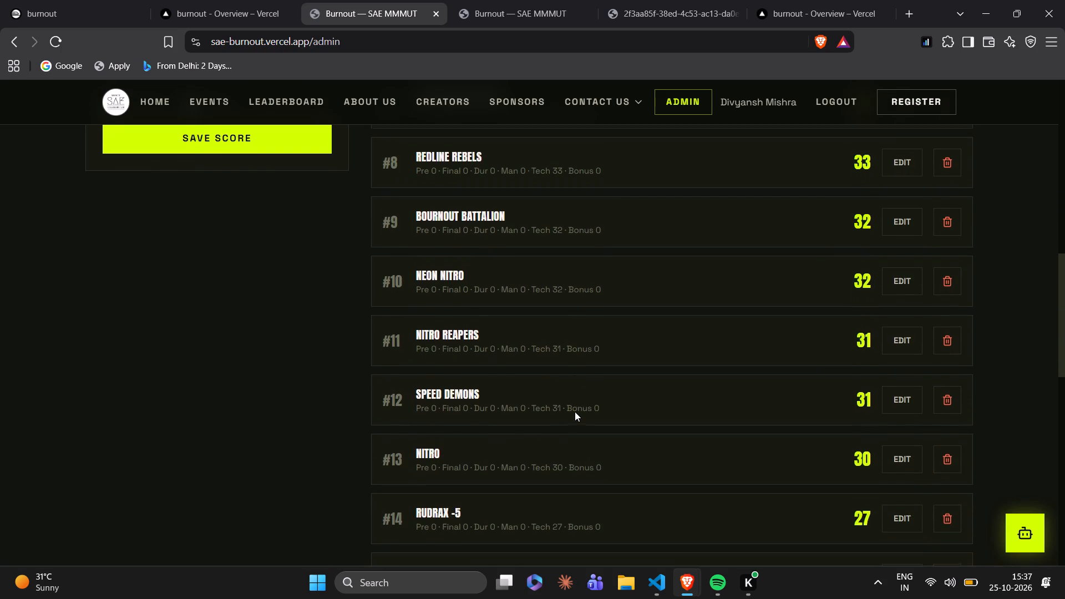
scroll(575, 412, down, 3)
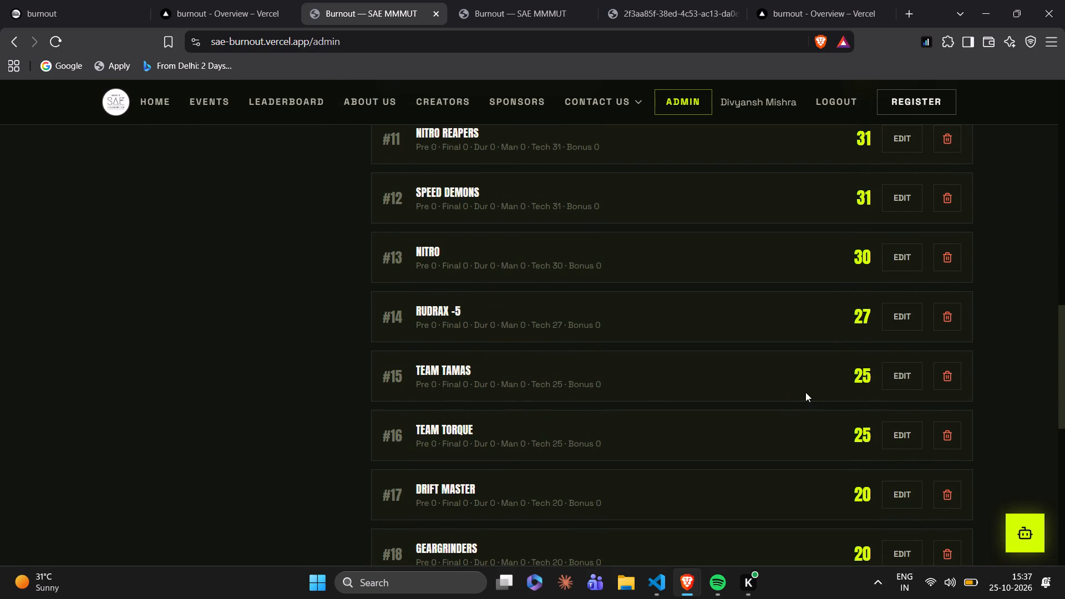
click(903, 373)
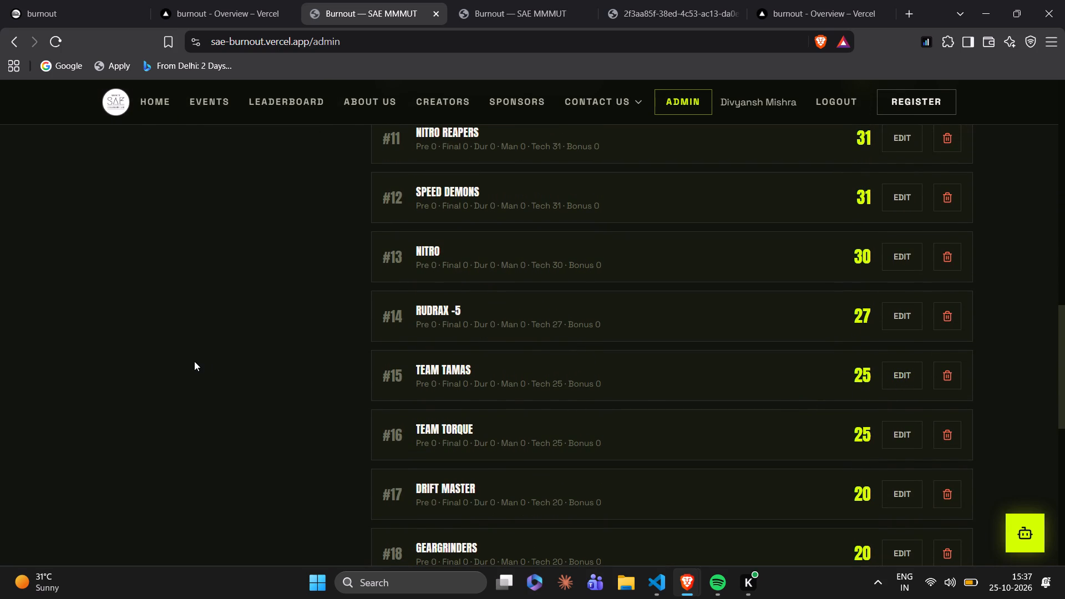
Set the Mixed Bonus for Team Tamas to 10 and its Technical points to 30.
scroll(194, 361, up, 8)
scroll(155, 480, down, 1)
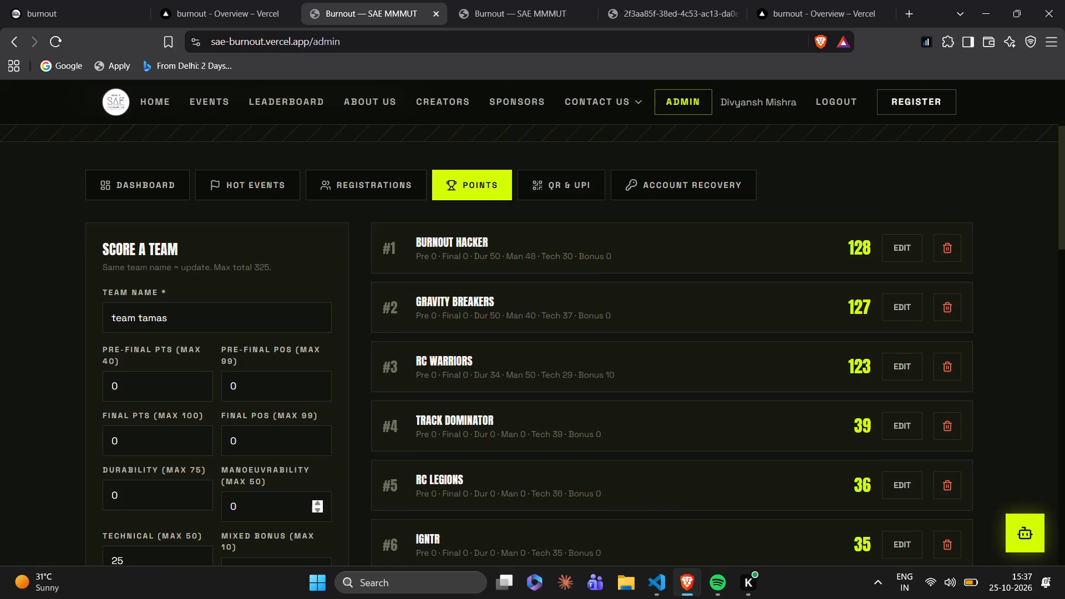
scroll(287, 492, down, 2)
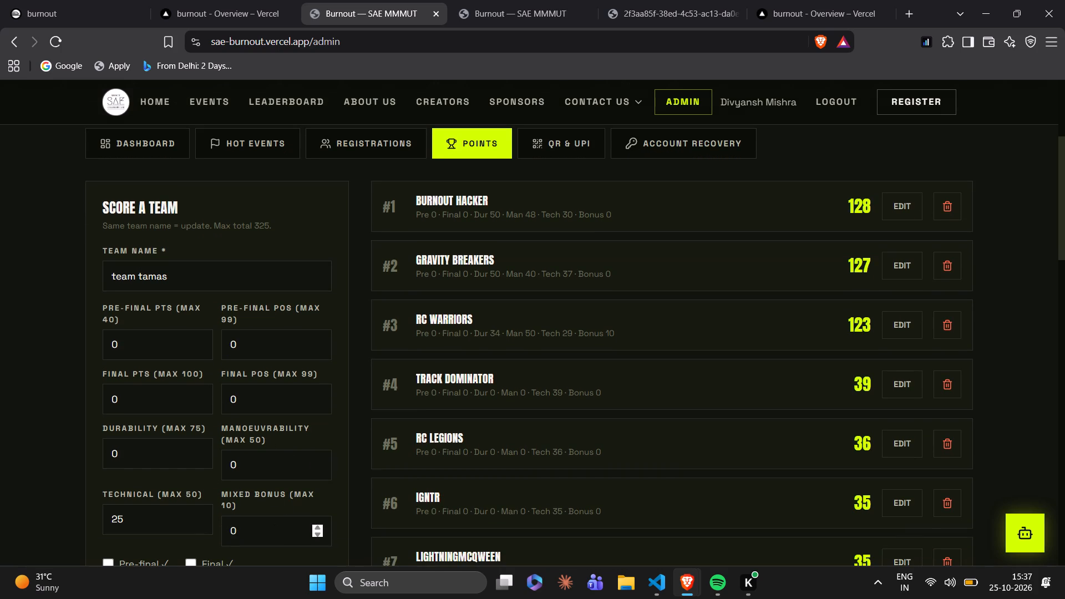
click(268, 527)
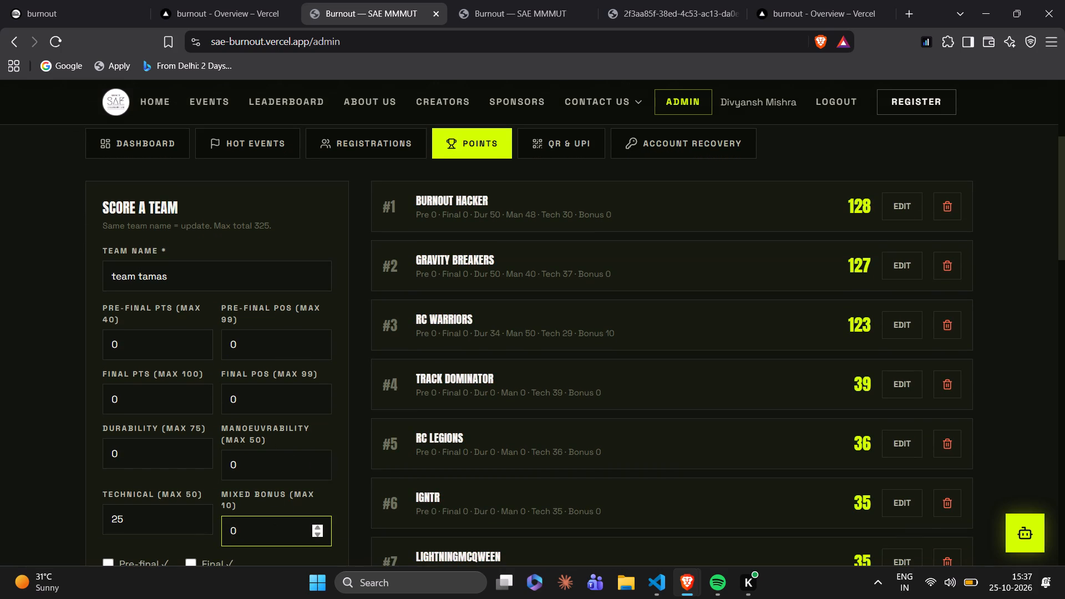
key(Left)
key(1)
click(150, 524)
key(BackSpace)
key(BackSpace)
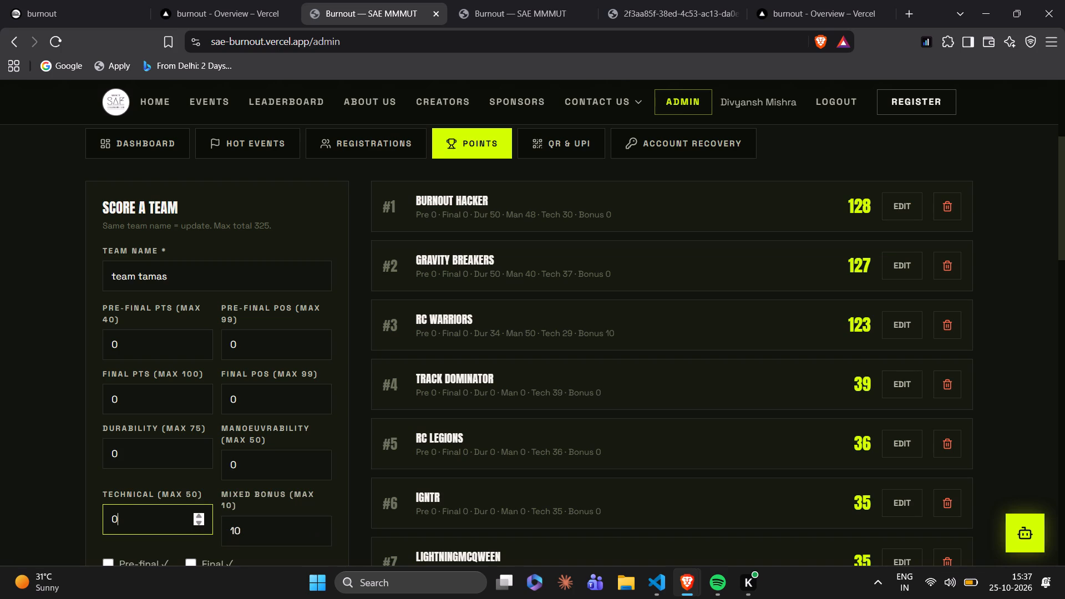
text(30)
key(Left)
key(Left)
key(BackSpace)
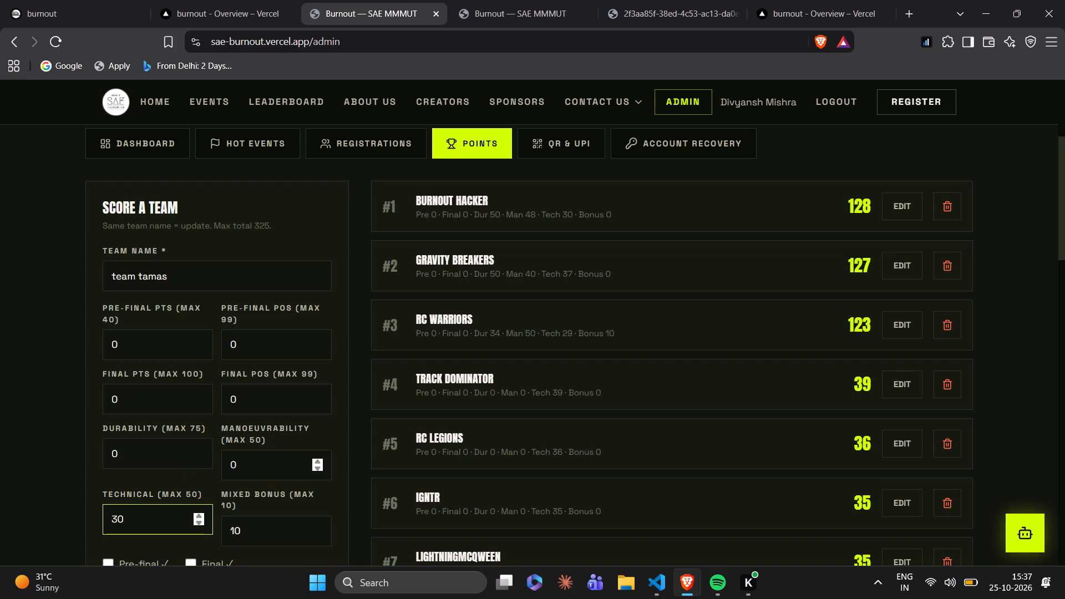
Set Team Tamas' Manoeuvrability to 32 and Durability to 50, and save the score.
click(229, 469)
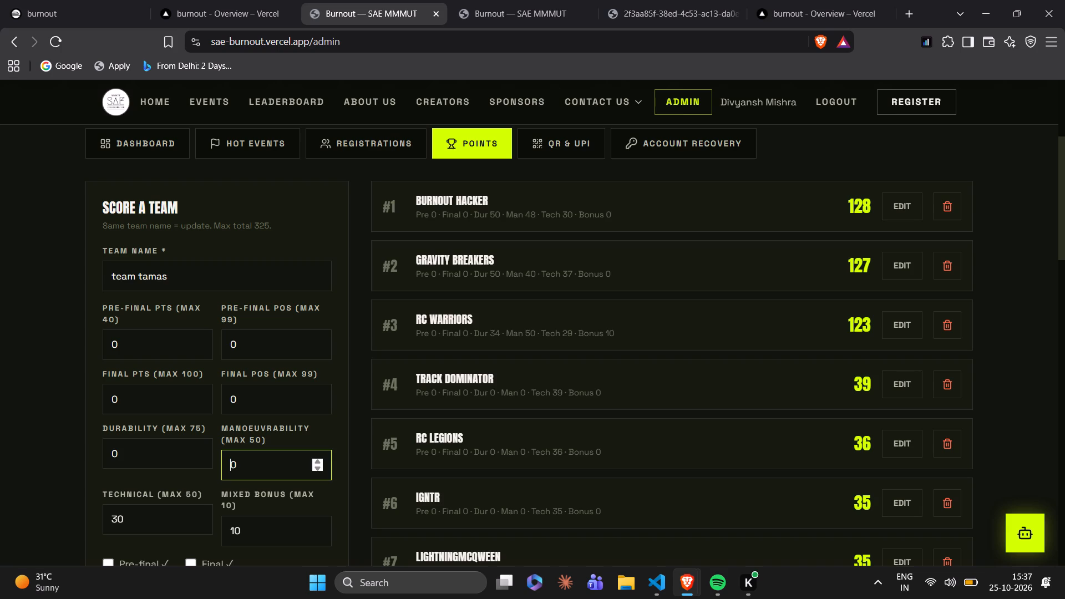
text(32)
key(Right)
key(BackSpace)
click(131, 450)
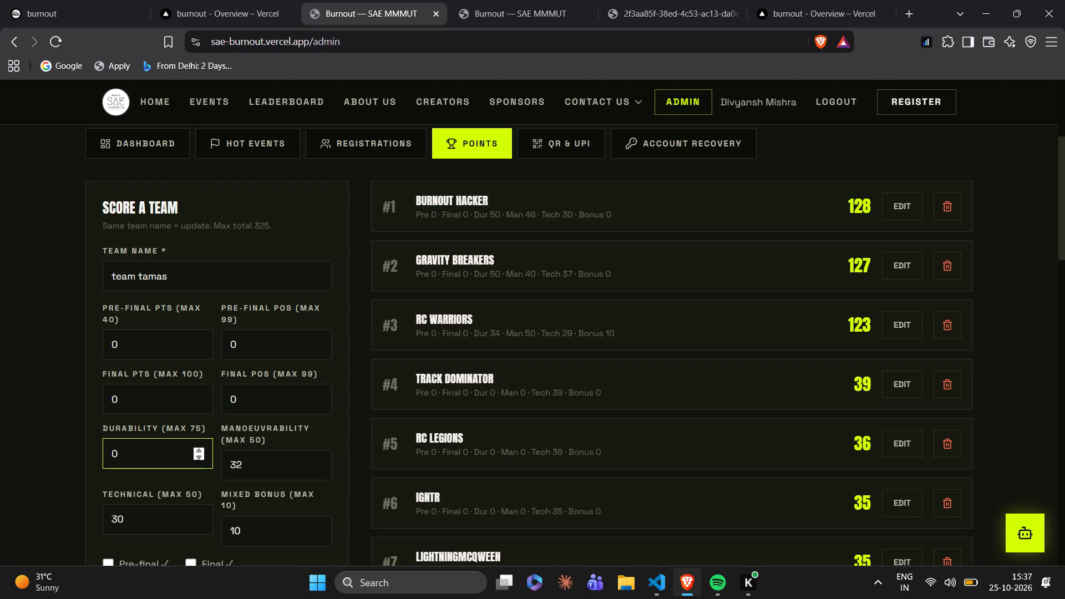
key(Left)
key(5)
scroll(328, 511, down, 2)
click(289, 485)
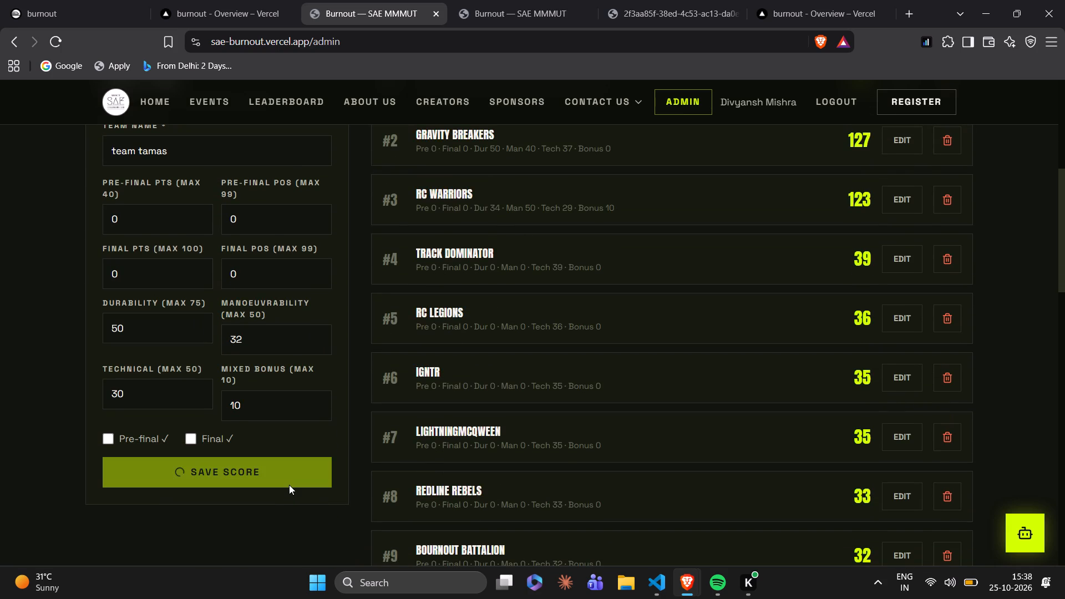
Find team Nitro in the ranked list and open its entry for editing.
scroll(277, 356, up, 1)
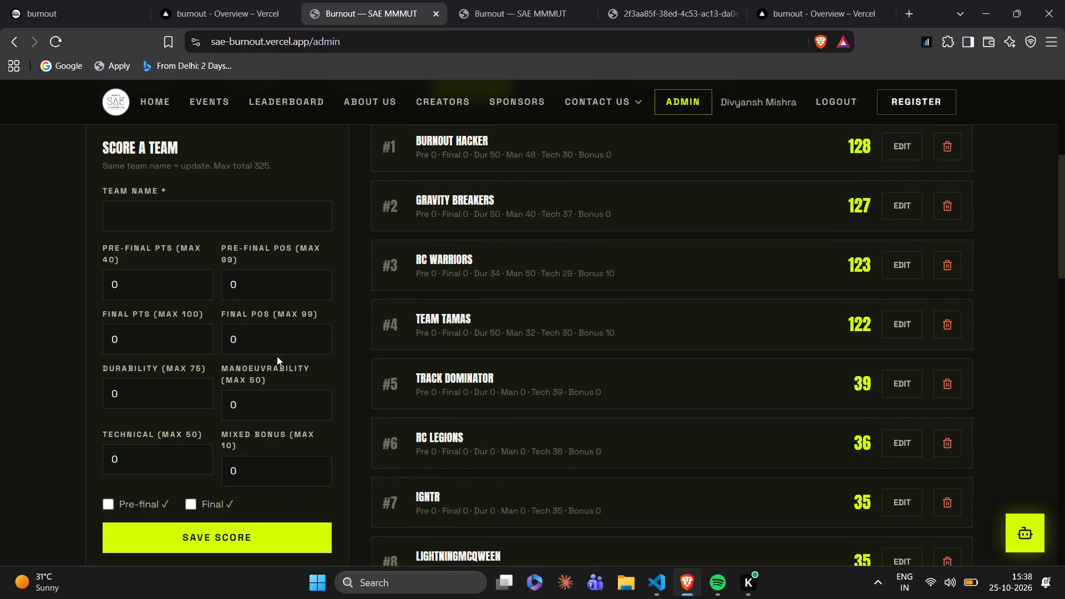
scroll(277, 356, up, 1)
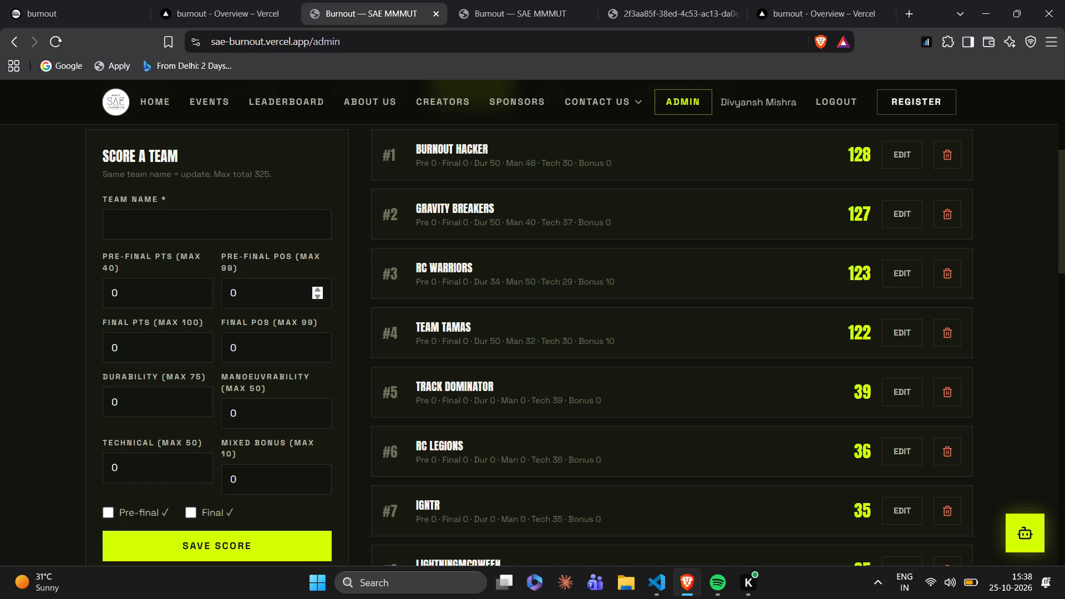
scroll(570, 456, down, 2)
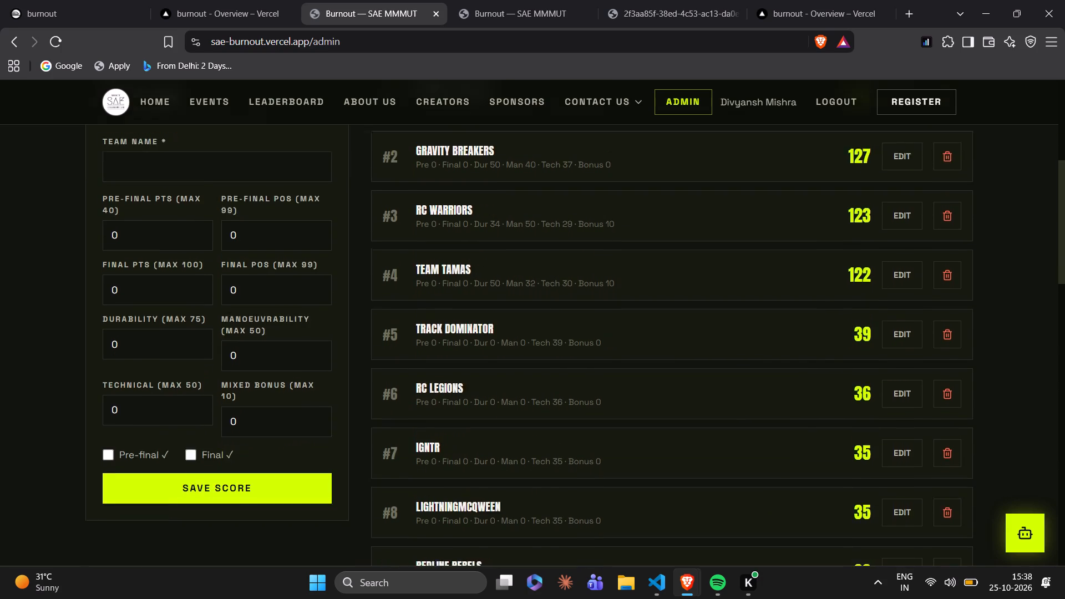
scroll(570, 456, down, 3)
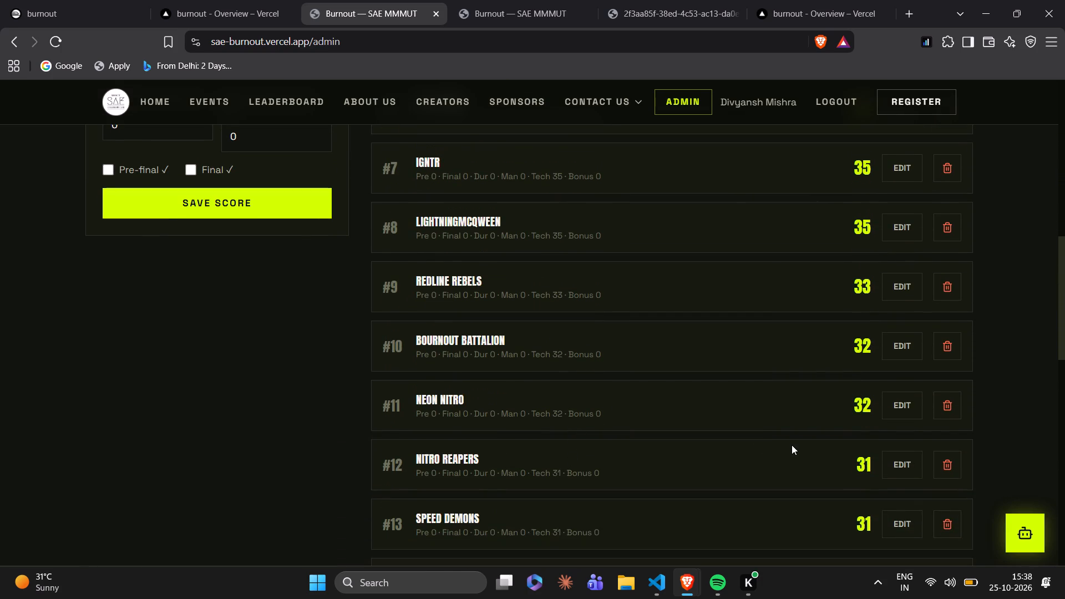
scroll(792, 445, down, 1)
scroll(620, 475, down, 1)
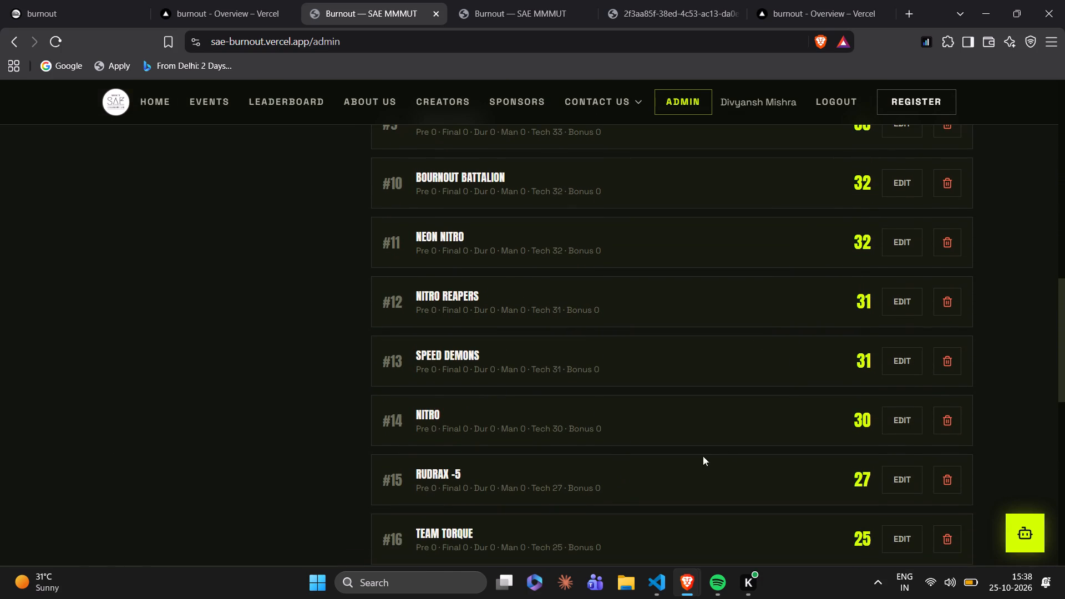
click(907, 422)
Set the Durability points for Nitro to 46.
scroll(300, 476, up, 7)
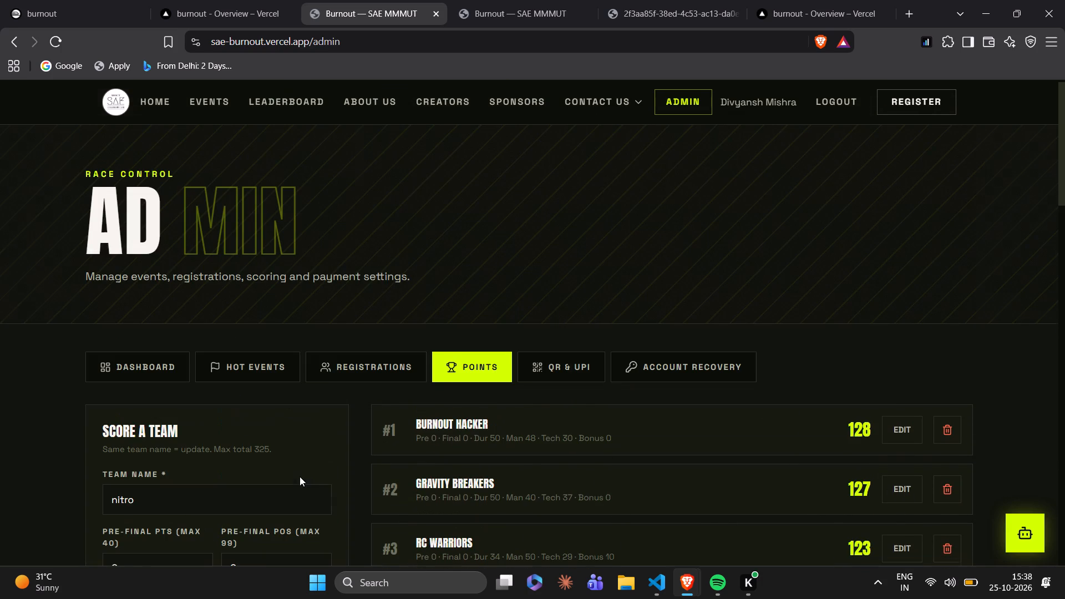
drag(252, 485, 270, 372)
scroll(188, 463, down, 2)
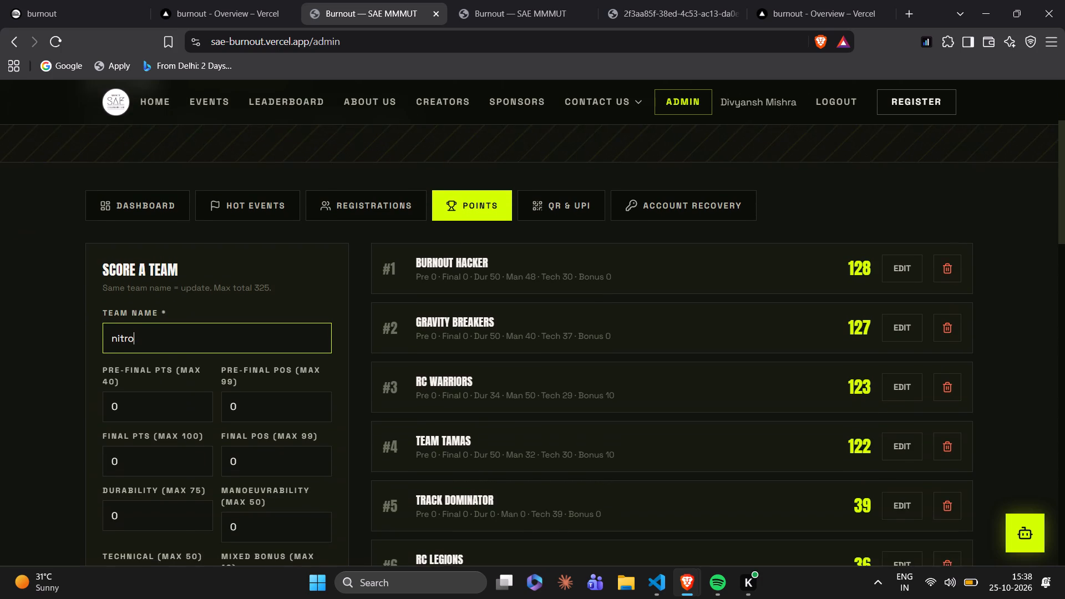
scroll(197, 413, down, 1)
click(225, 453)
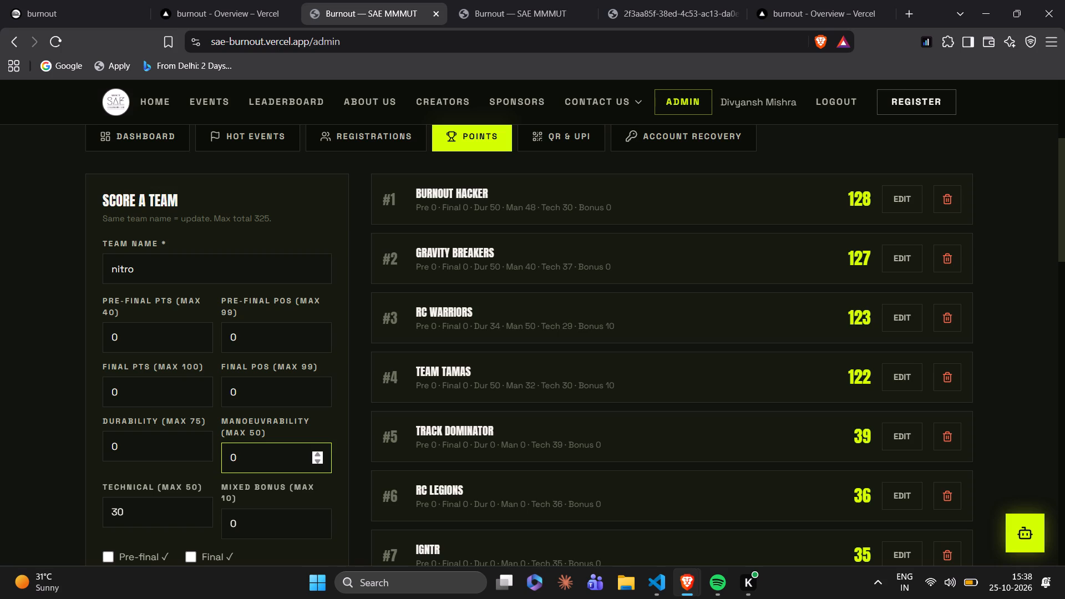
click(134, 439)
text(46)
key(Left)
key(Left)
key(BackSpace)
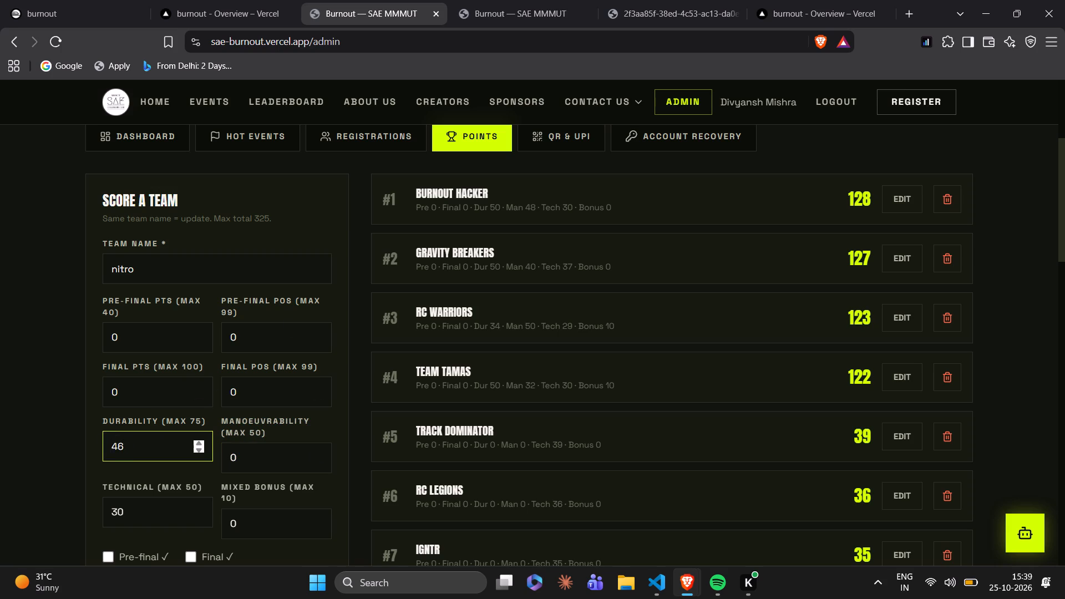
Set the Manoeuvrability points for Nitro to 40 and save the score.
click(244, 450)
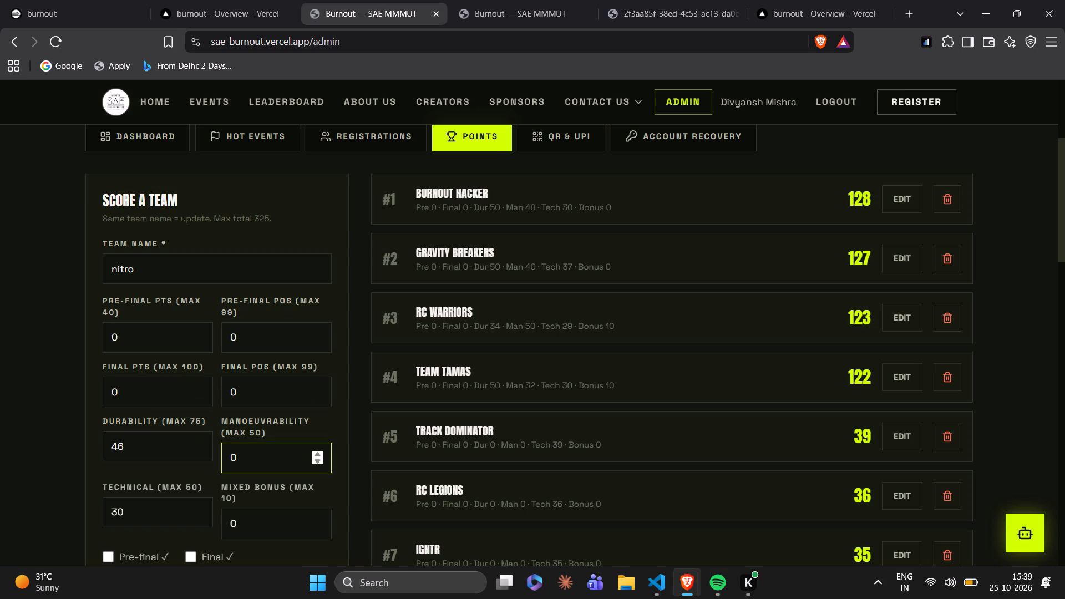
key(Left)
key(4)
scroll(52, 476, down, 1)
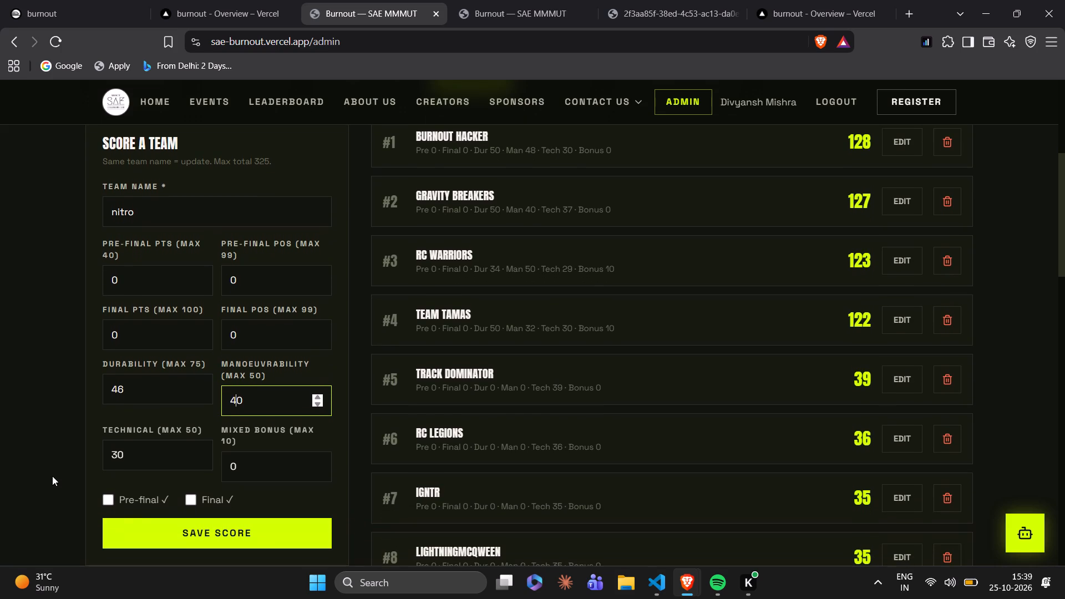
click(155, 531)
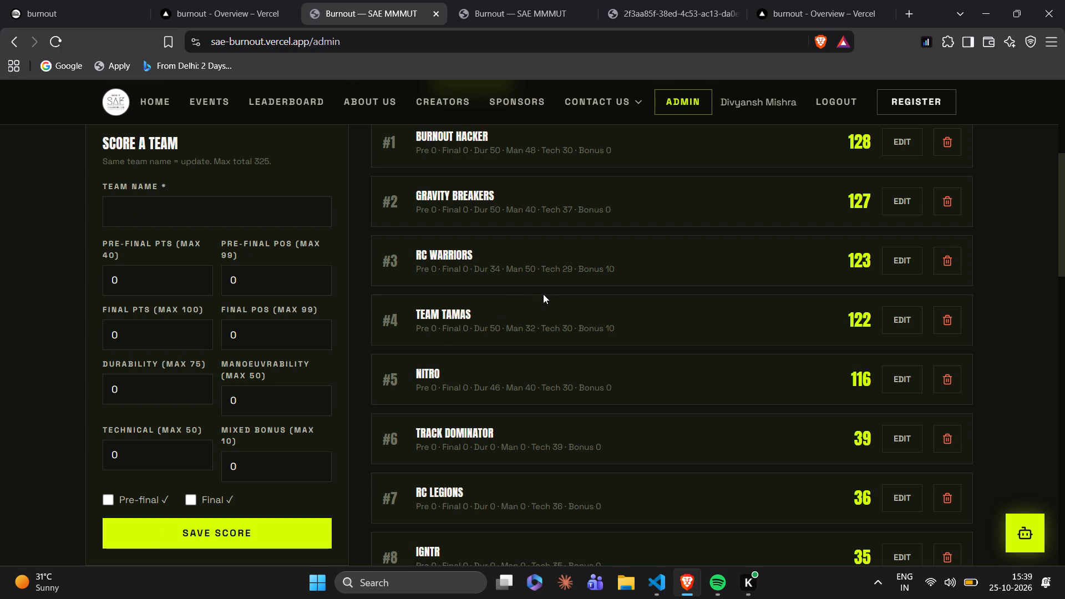
Find LightningMcQueen in the ranked list and open its entry for editing.
scroll(543, 294, down, 1)
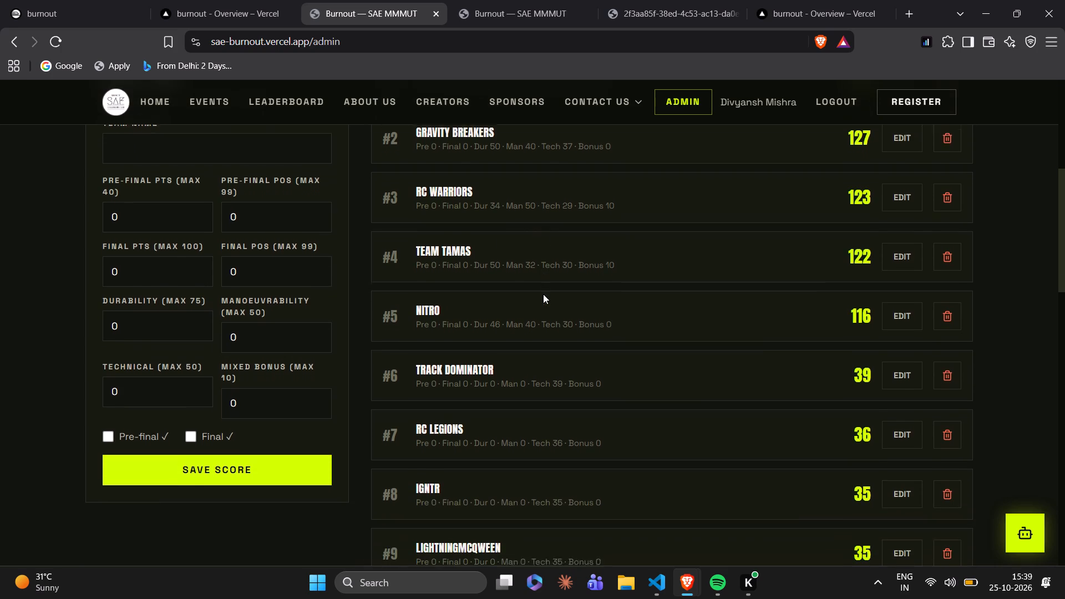
scroll(543, 294, down, 1)
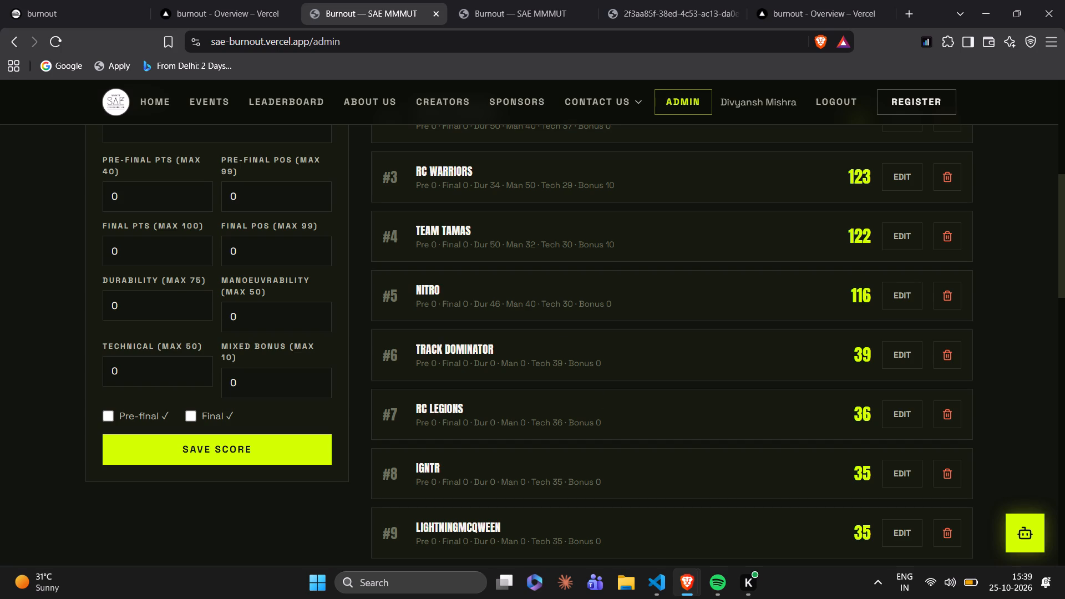
click(911, 530)
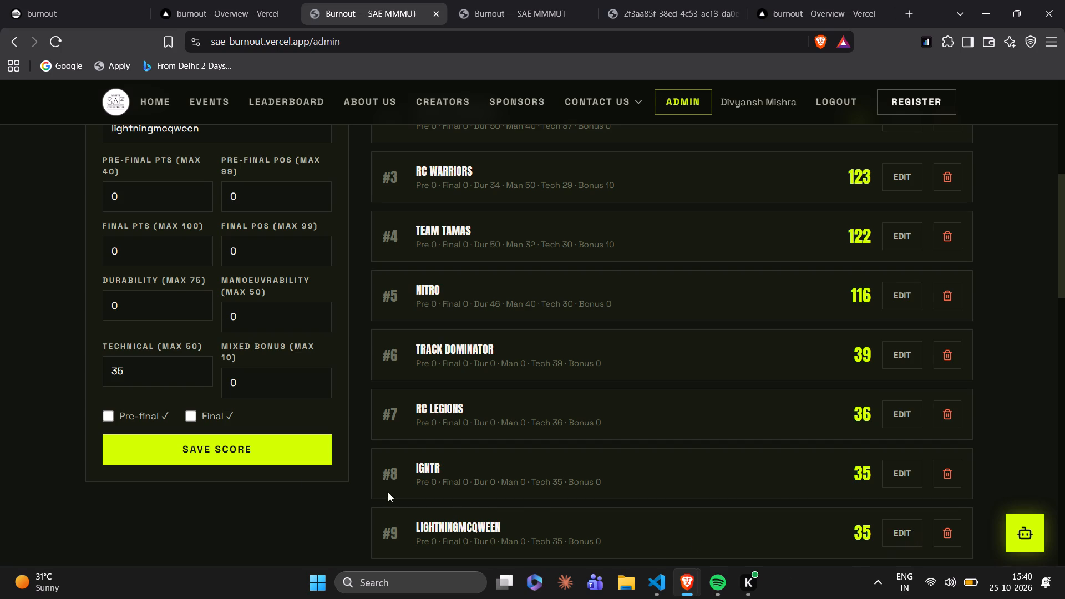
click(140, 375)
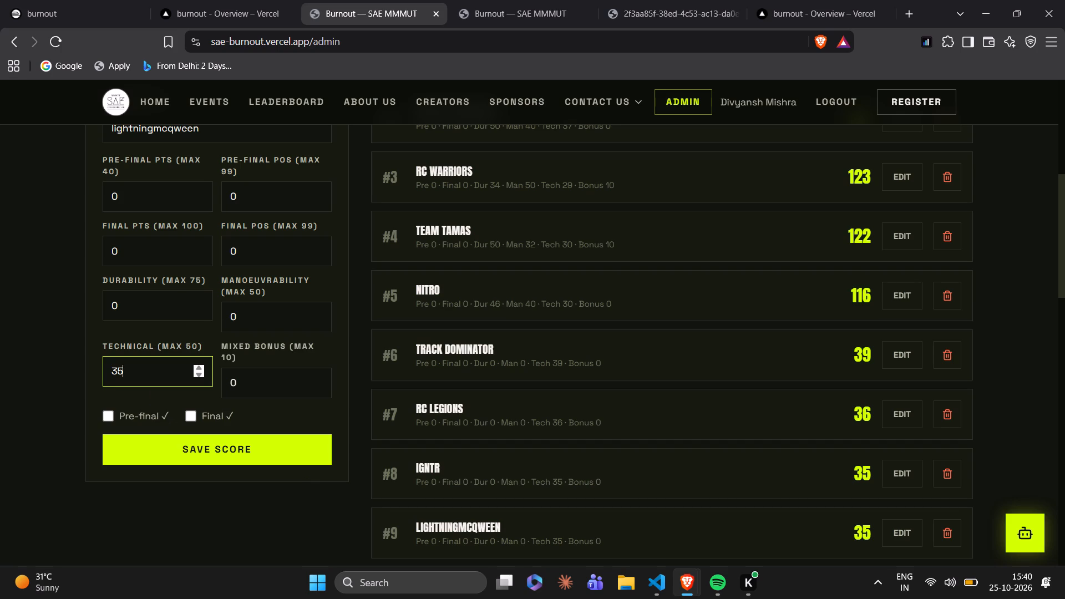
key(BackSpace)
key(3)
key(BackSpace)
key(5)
Set LightningMcQueen's Durability points to 40 and Manoeuvrability points to 42, and save the score.
click(111, 308)
key(4)
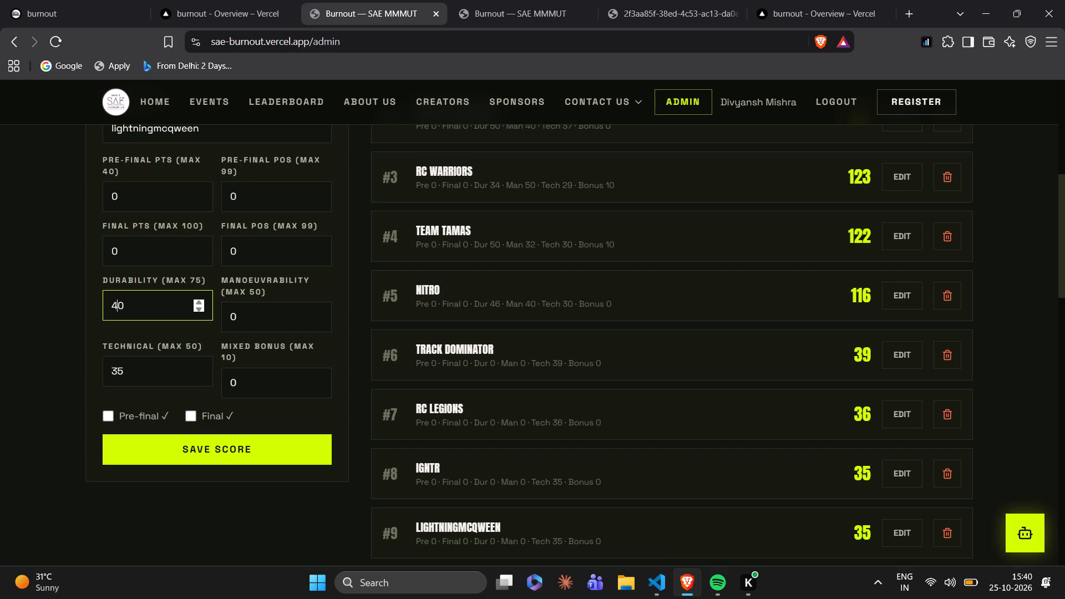
click(244, 319)
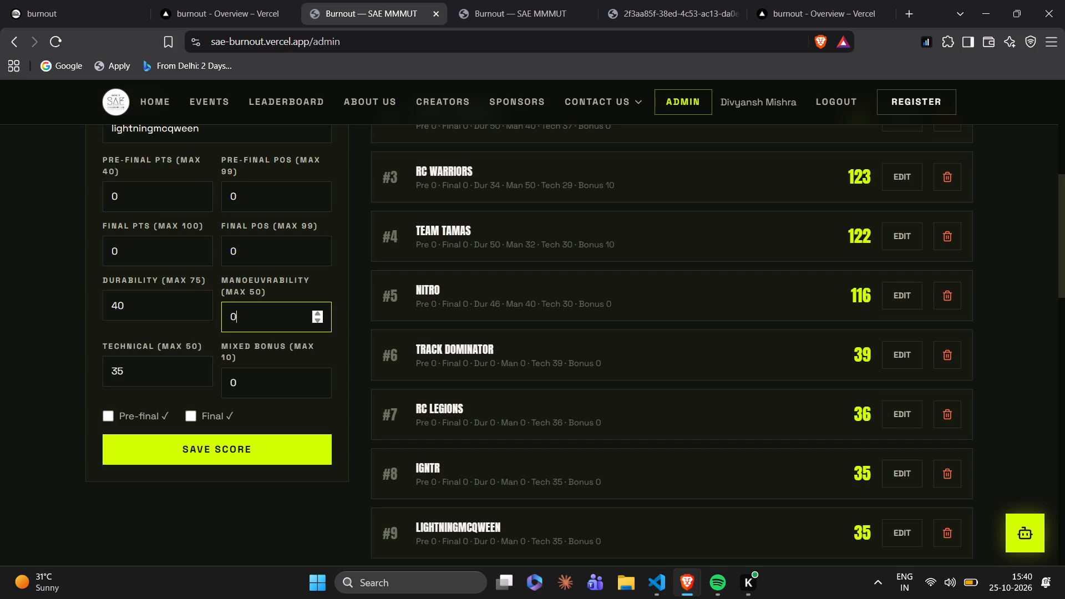
text(42)
key(Left)
key(Left)
key(BackSpace)
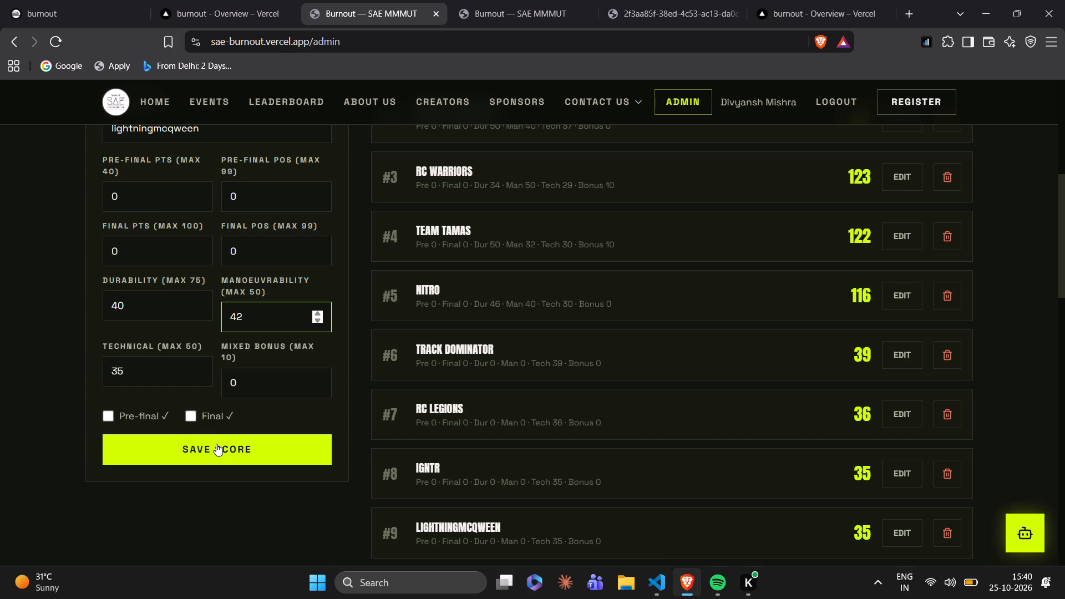
click(216, 444)
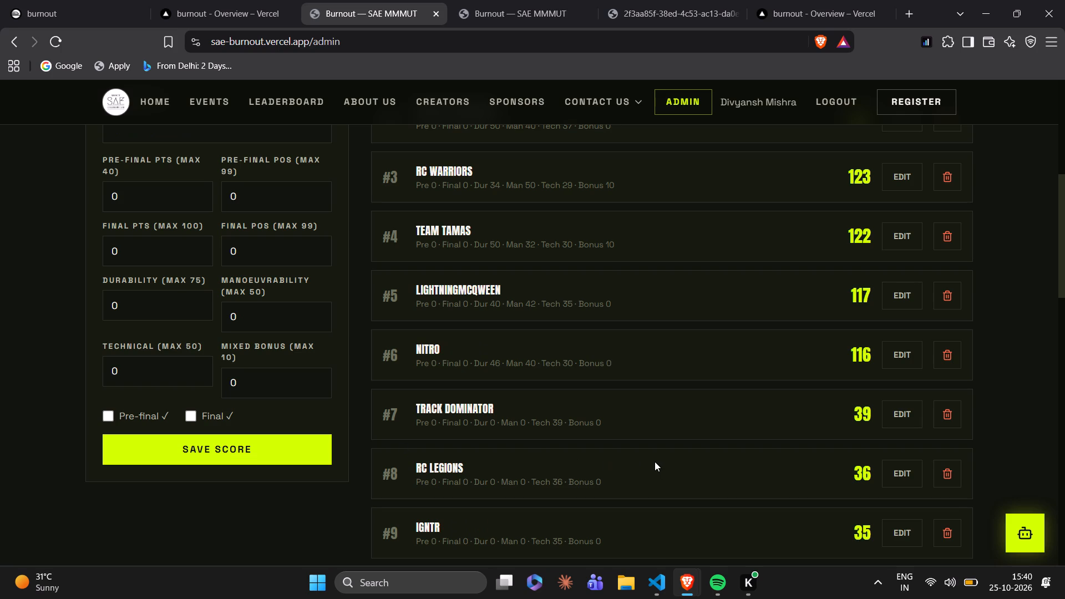
Find Piston Protocol in the ranked list and open its entry for editing.
scroll(655, 461, down, 2)
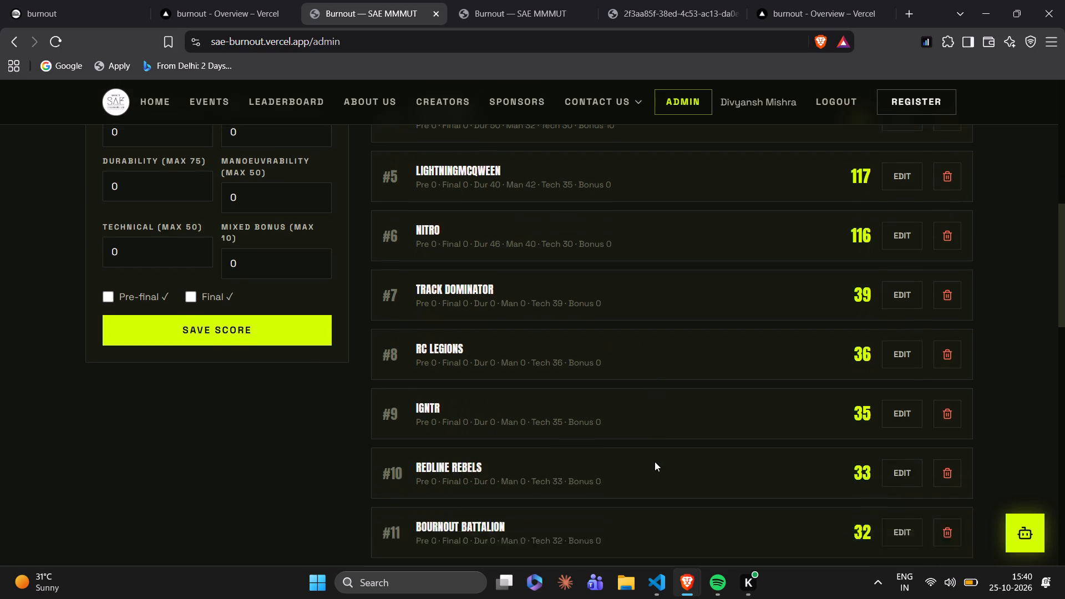
scroll(655, 461, down, 8)
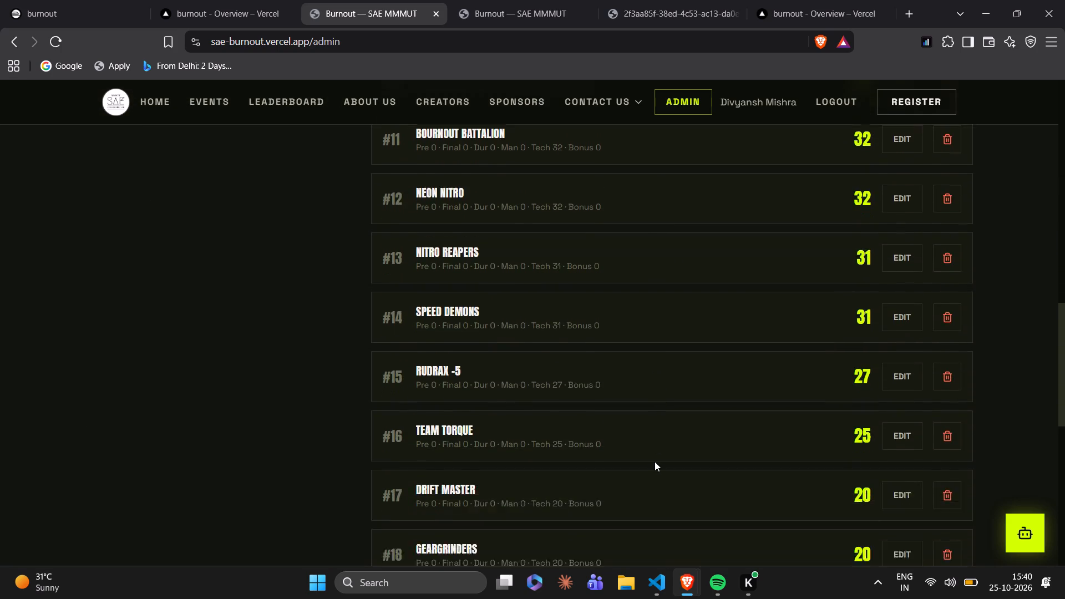
scroll(655, 461, down, 4)
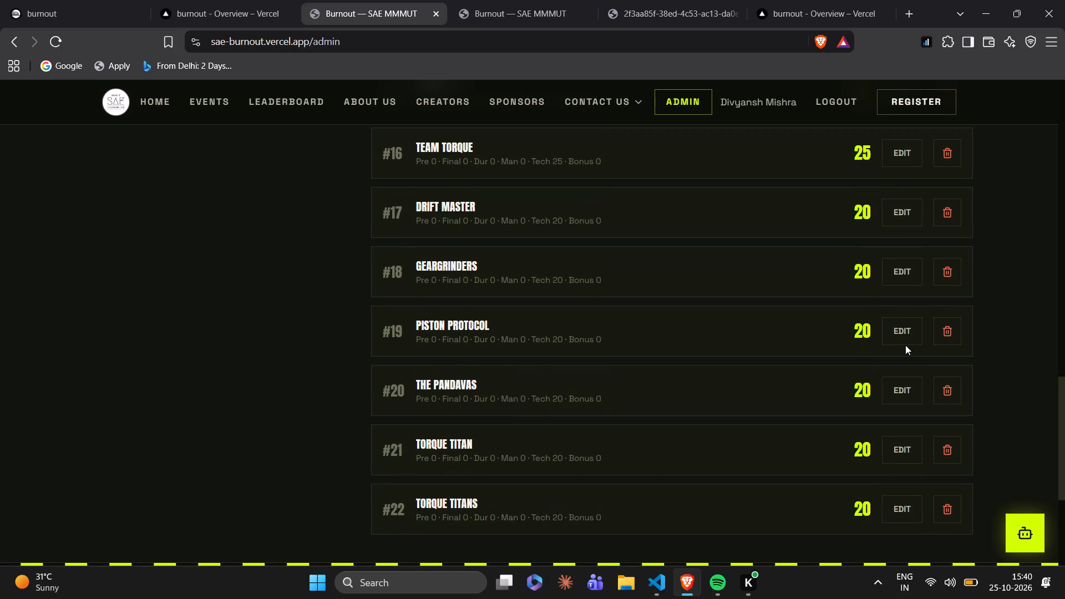
click(907, 338)
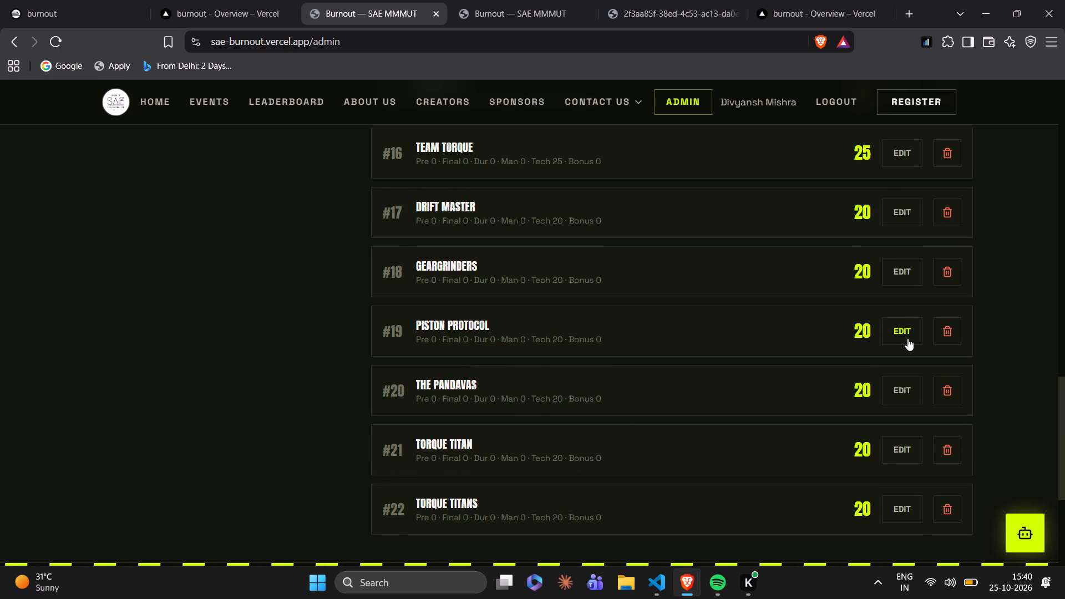
Set the Technical points for Piston Protocol to 28.
scroll(907, 338, up, 16)
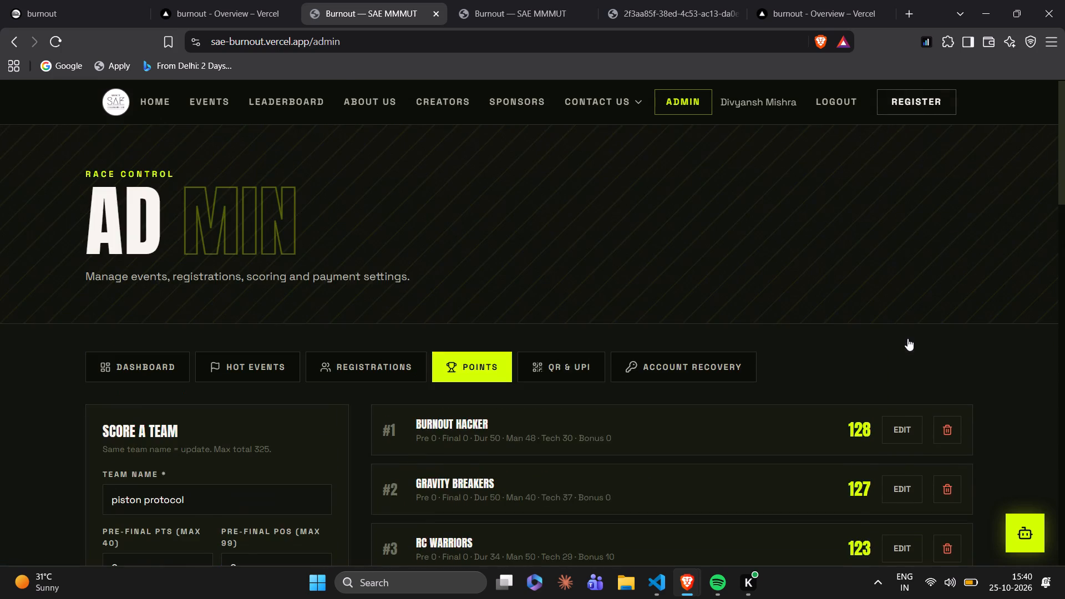
scroll(907, 338, down, 3)
scroll(173, 334, down, 1)
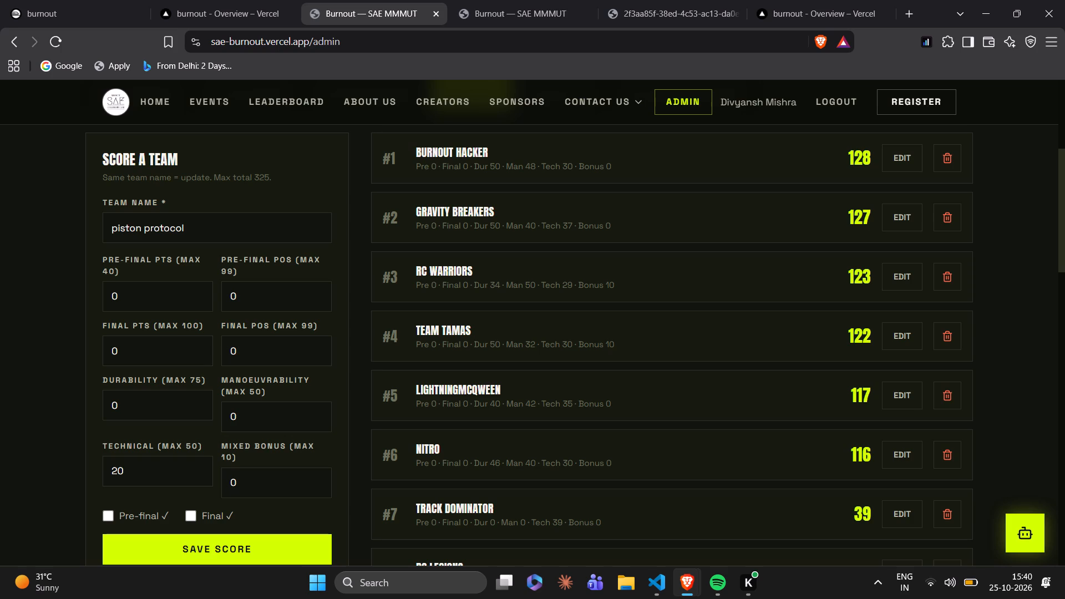
click(140, 462)
key(BackSpace)
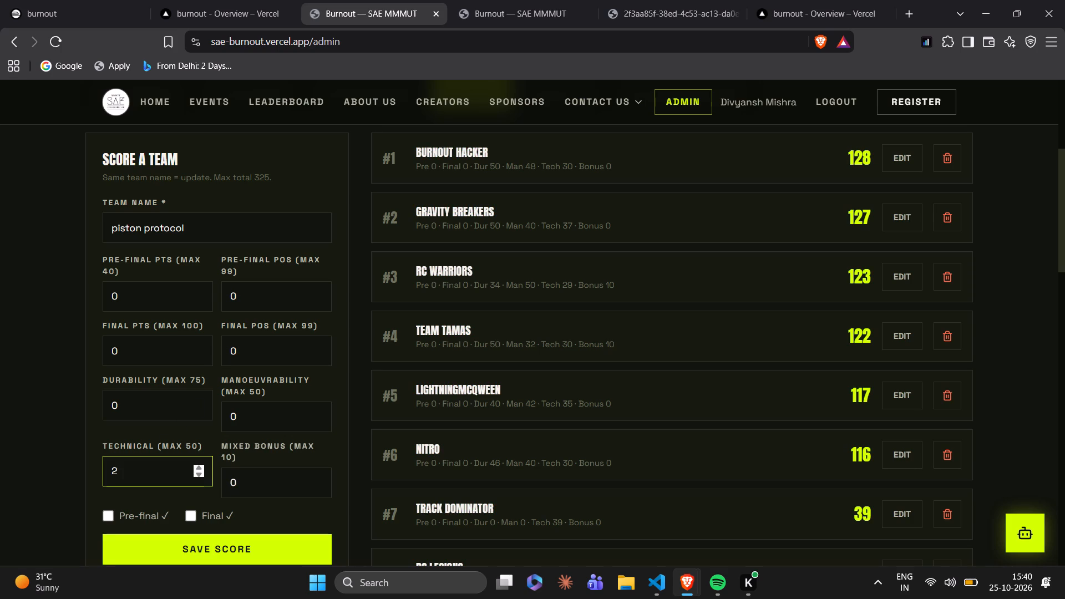
key(8)
Set Piston Protocol's Durability points to 32 and Manoeuvrability points to 50, and save the score.
click(136, 406)
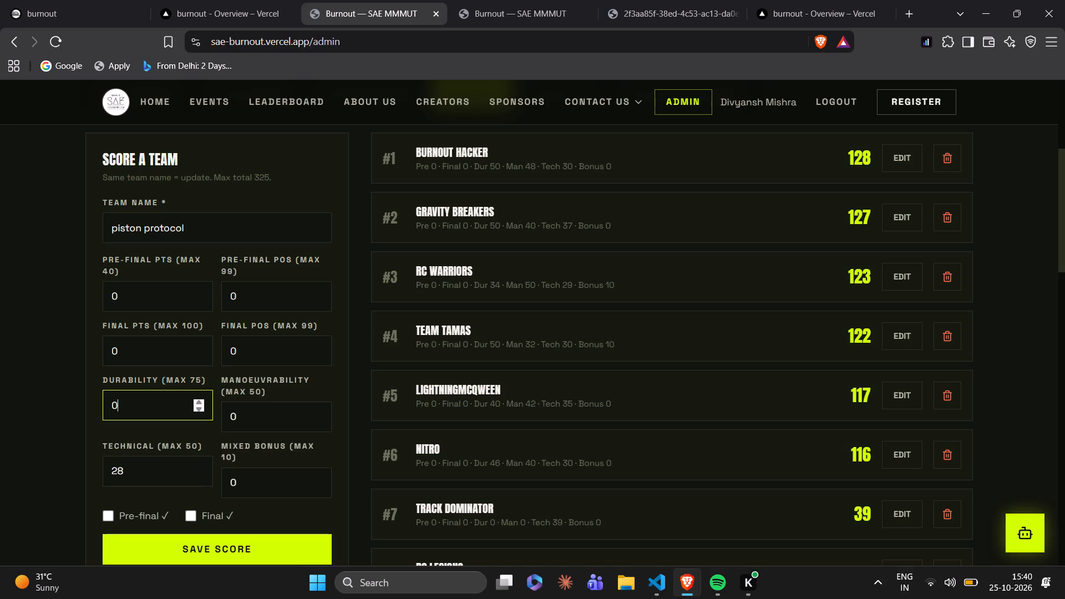
text(32)
key(Left)
key(Left)
key(BackSpace)
click(241, 411)
key(Left)
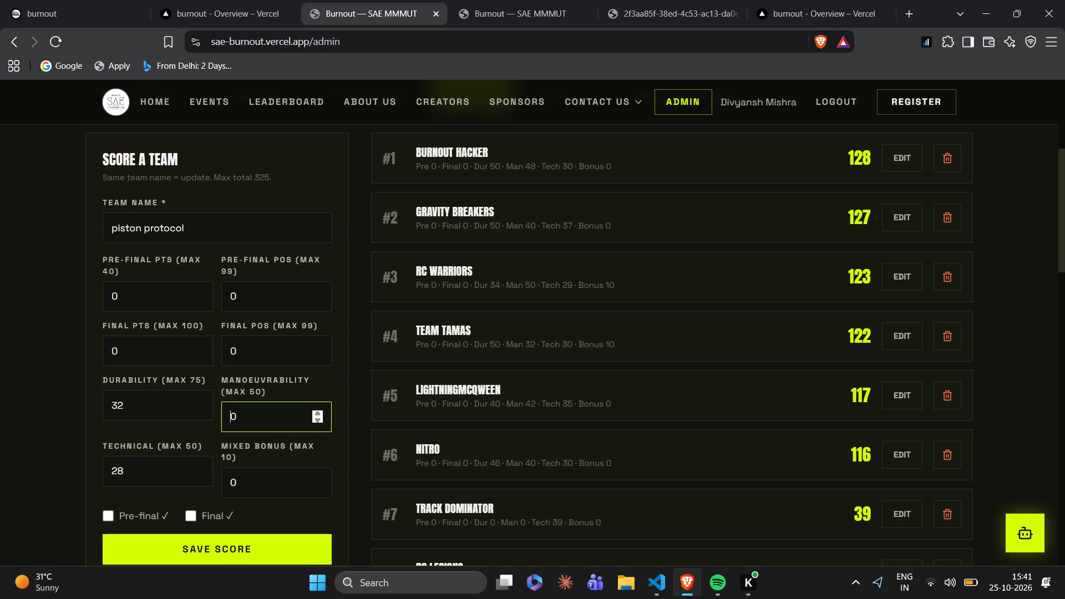
key(5)
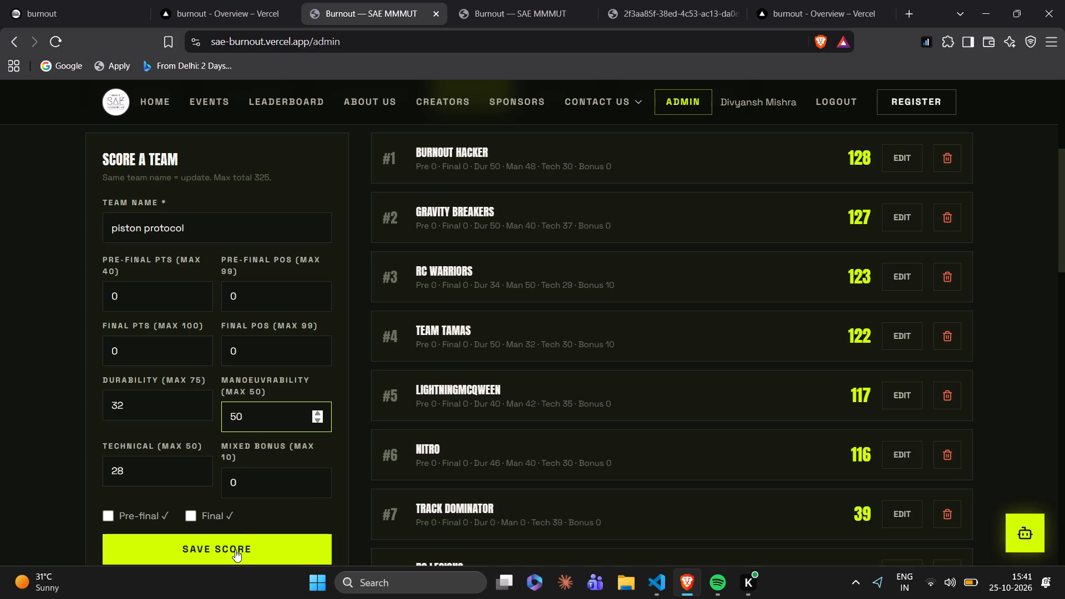
click(235, 550)
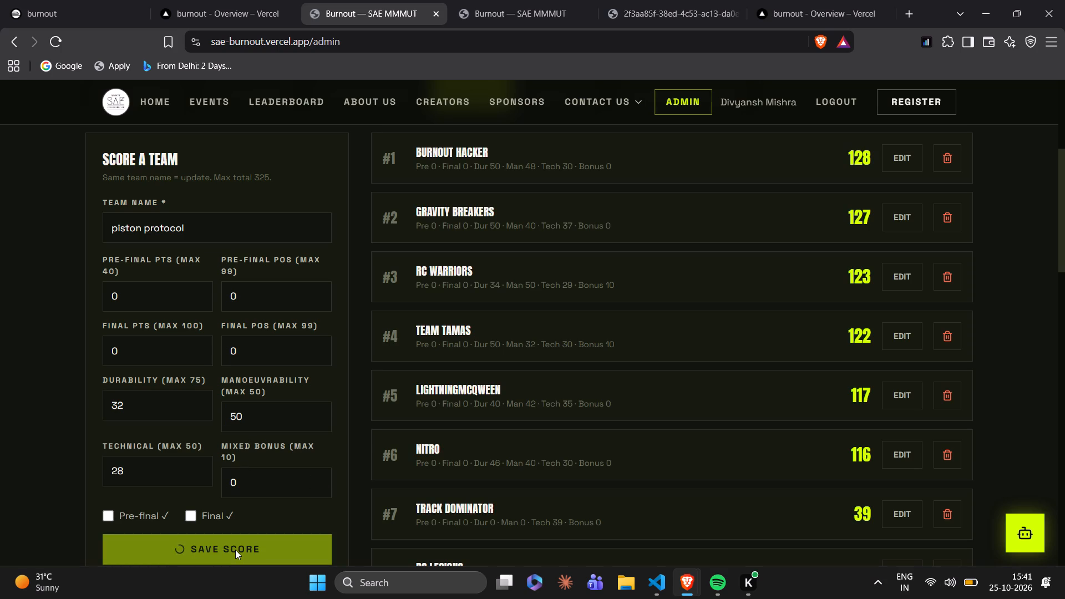
Find Drift Master in the ranked list and open its entry for editing.
scroll(235, 550, down, 1)
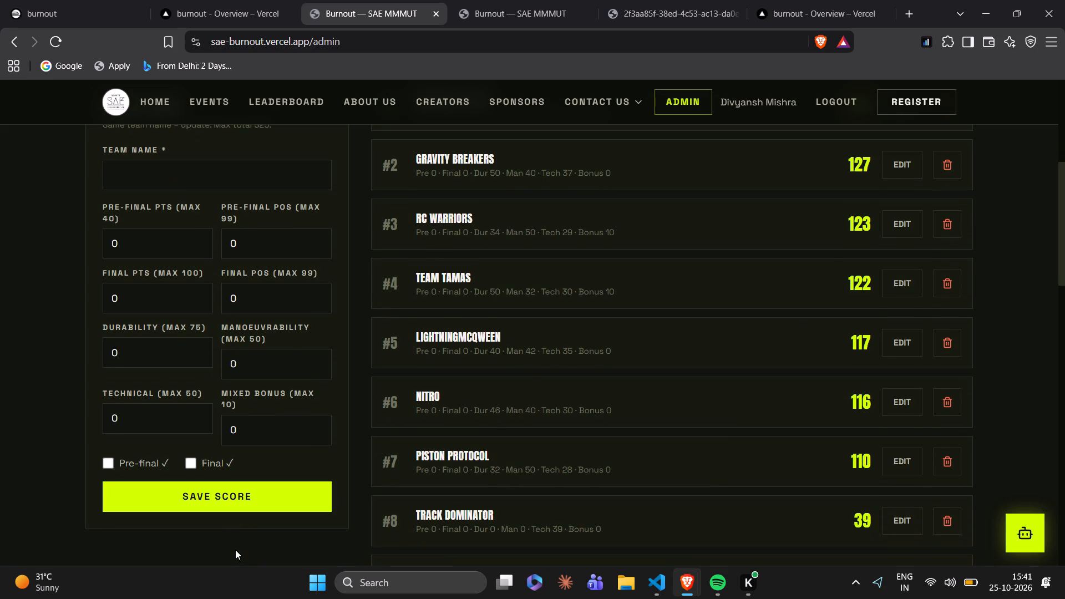
scroll(676, 465, down, 2)
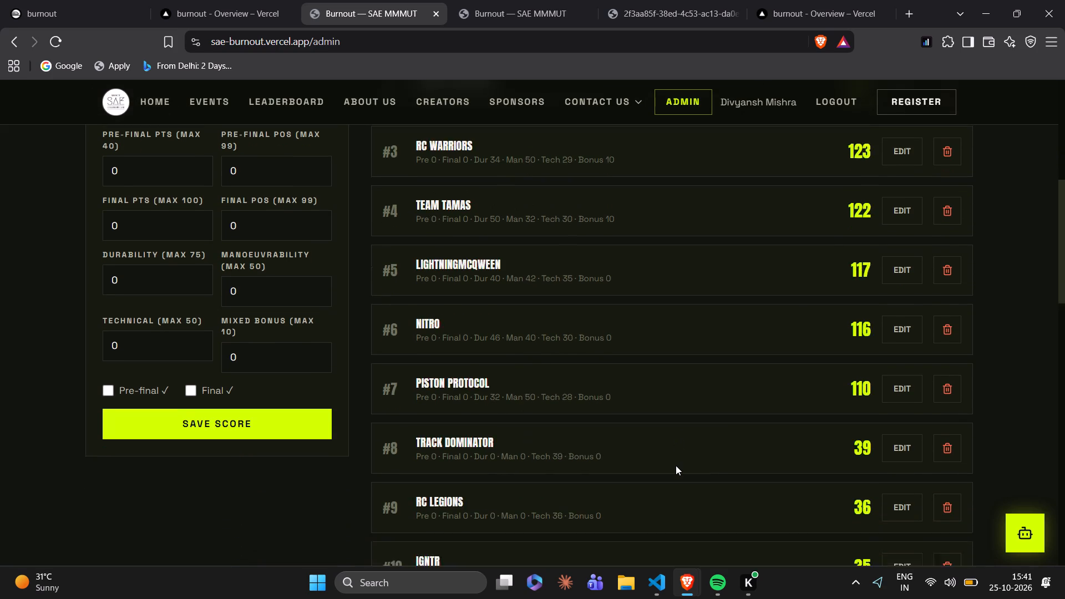
scroll(676, 465, down, 8)
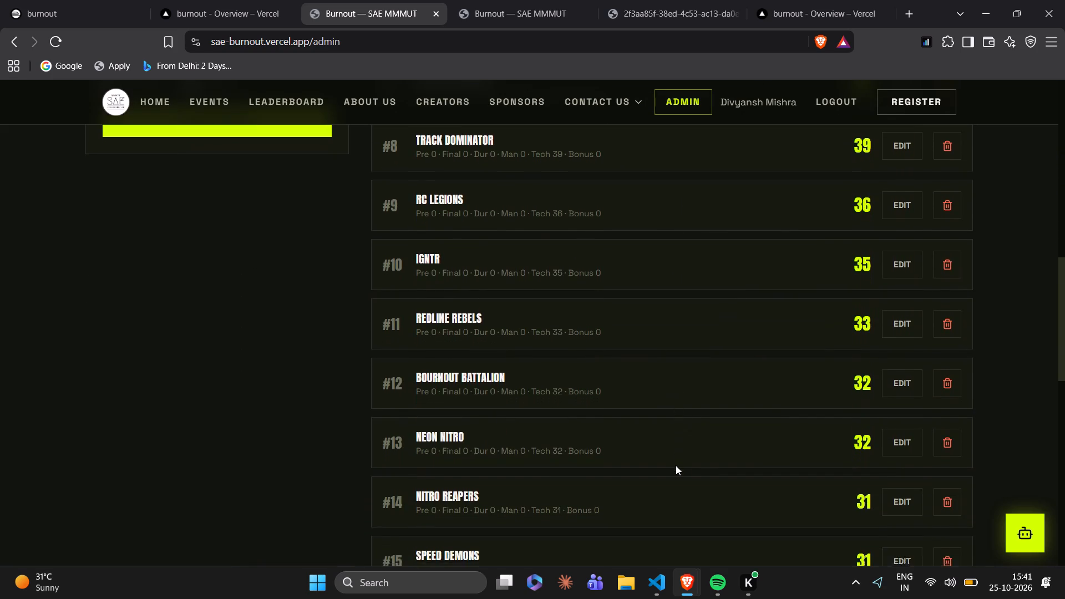
scroll(676, 465, down, 6)
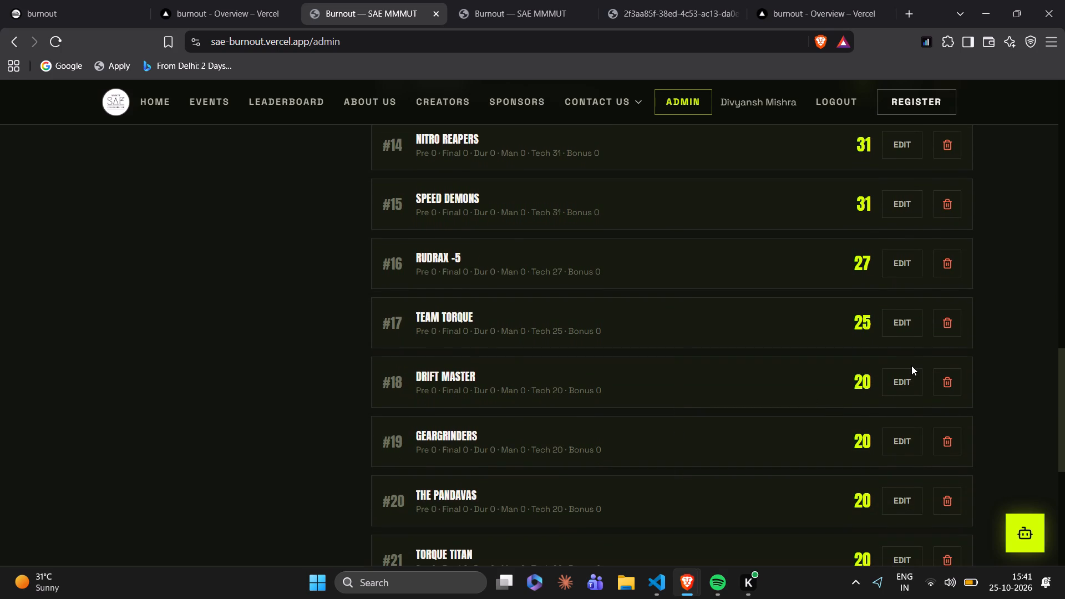
scroll(911, 366, down, 3)
scroll(911, 366, up, 1)
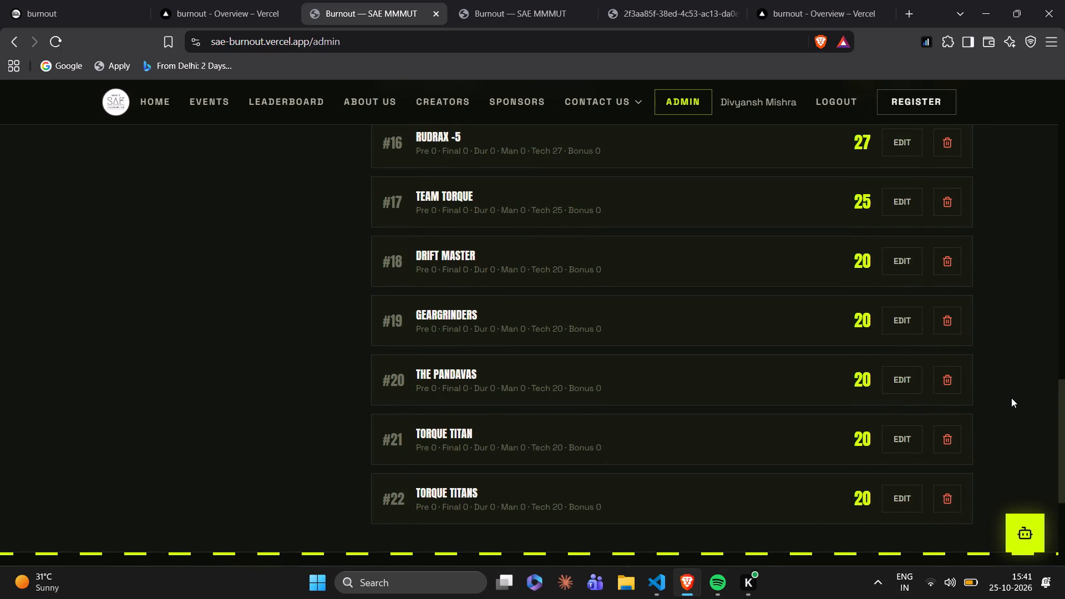
scroll(1011, 398, up, 1)
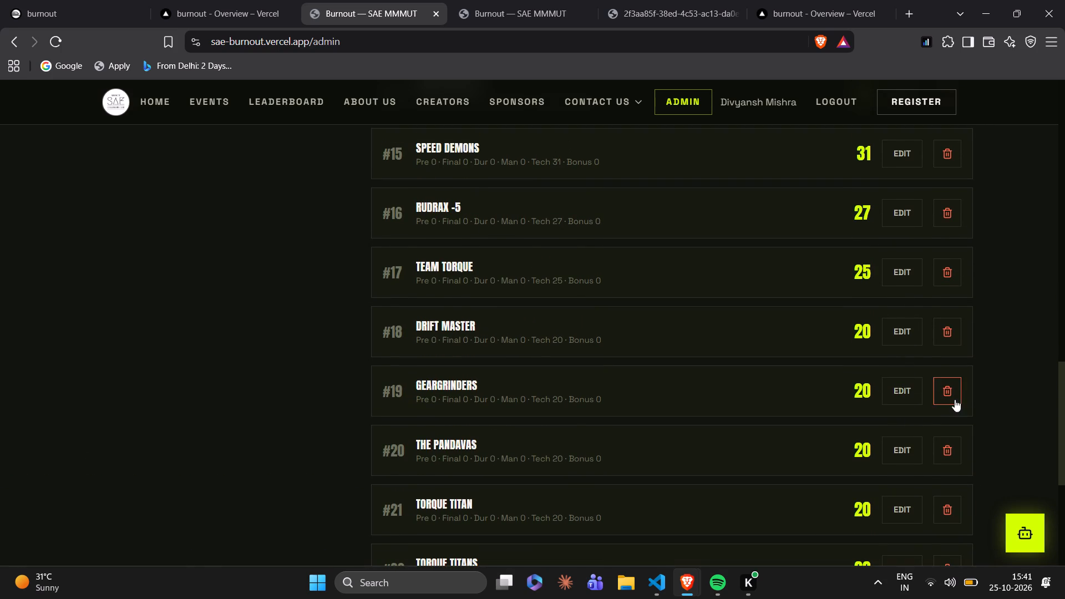
click(908, 339)
Set the Technical points for Drift Master to 33.
scroll(640, 282, up, 9)
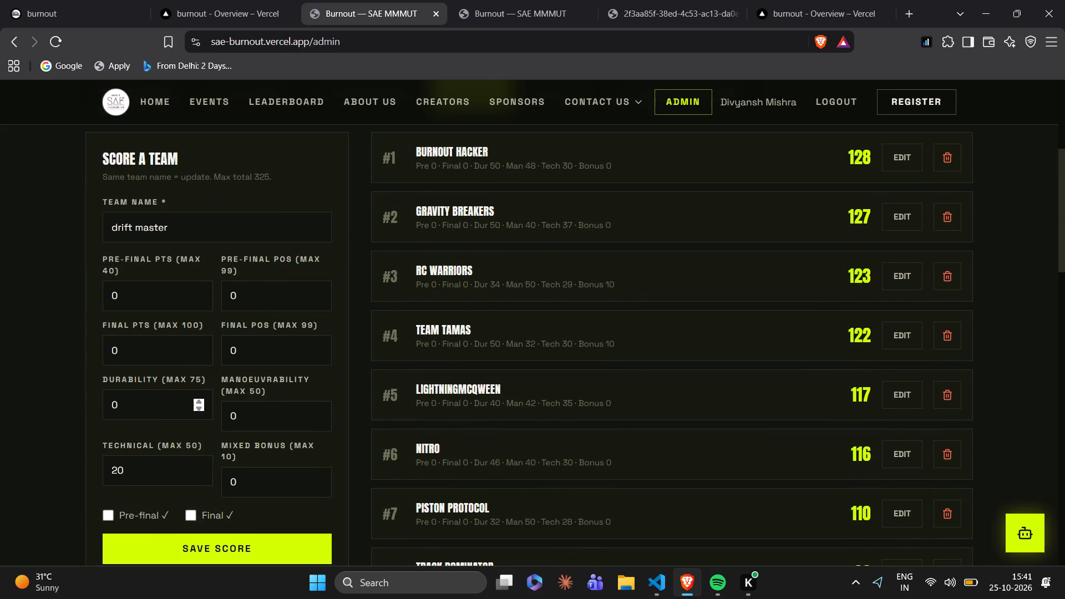
click(146, 466)
key(BackSpace)
key(BackSpace)
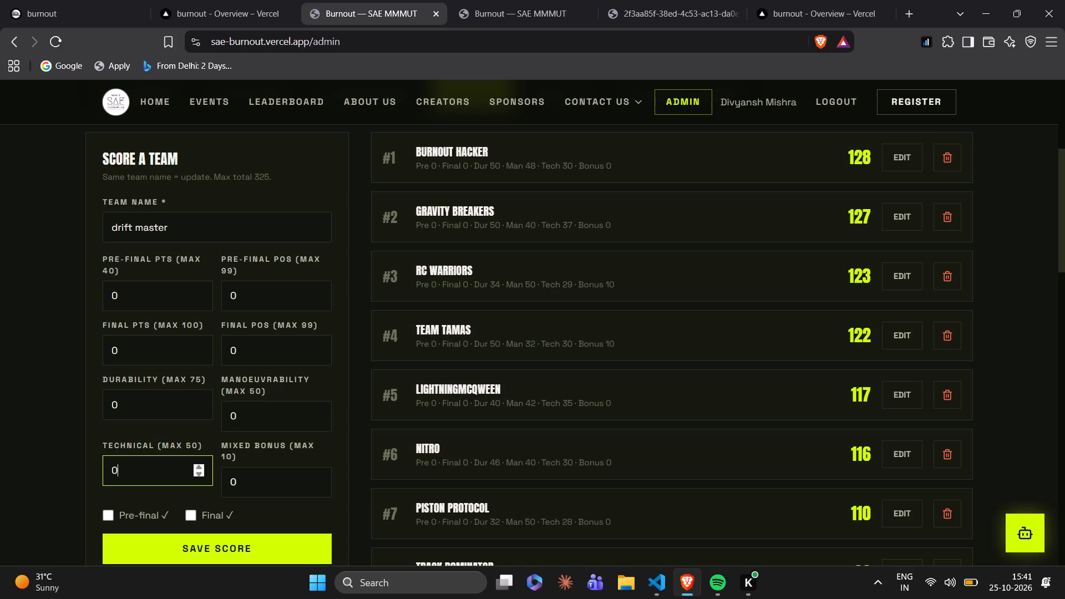
text(32)
key(Left)
key(Left)
key(BackSpace)
key(Up)
Set Drift Master's Durability points to 38 and Manoeuvrability points to 40, and save the score.
click(133, 411)
key(BackSpace)
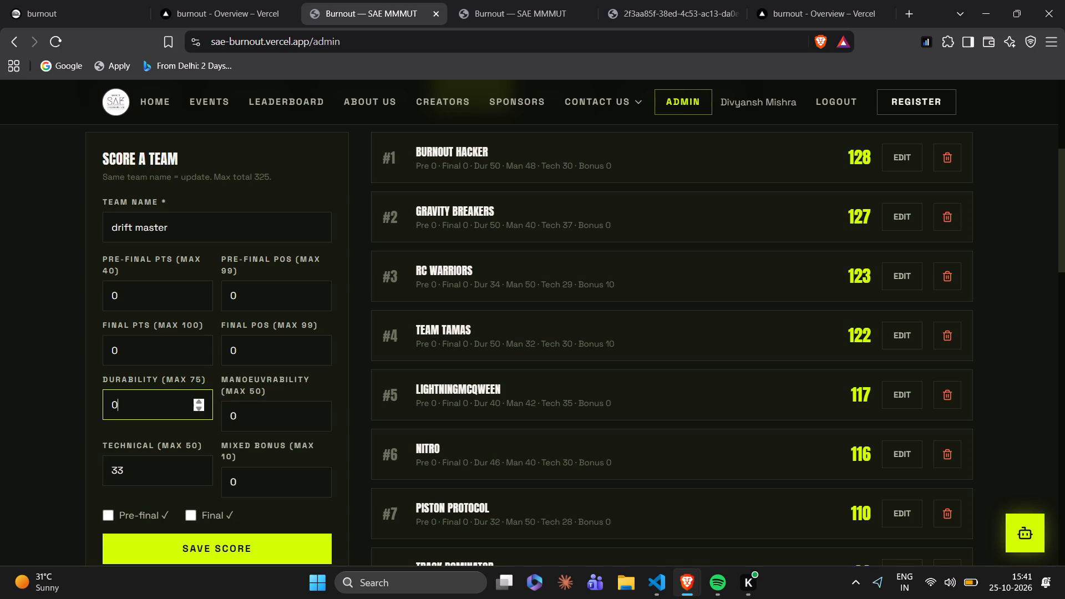
text(38)
key(Left)
key(Left)
key(BackSpace)
key(Tab)
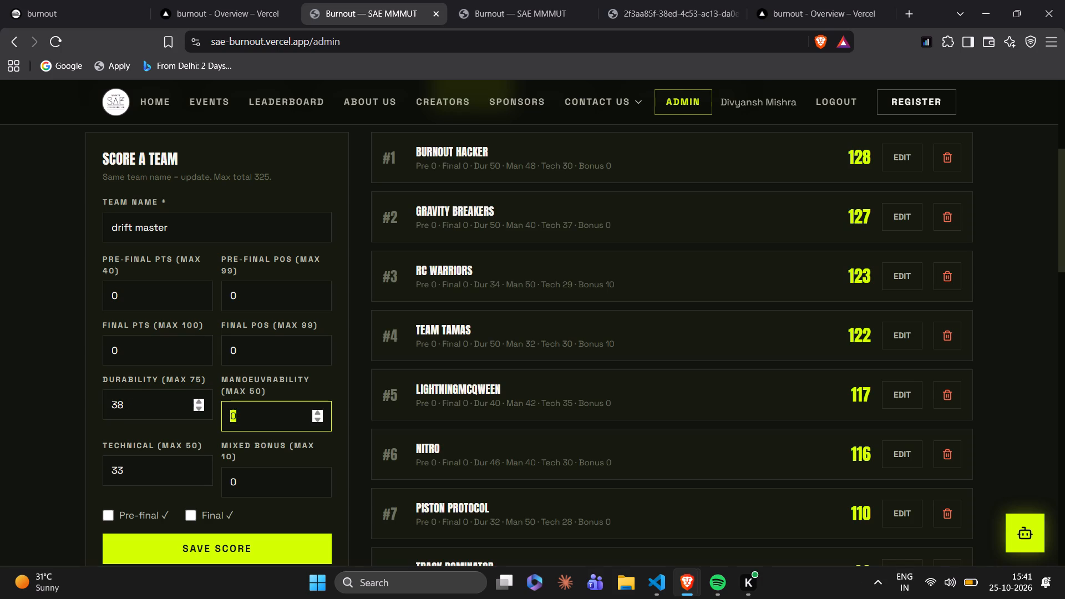
text(40)
click(120, 545)
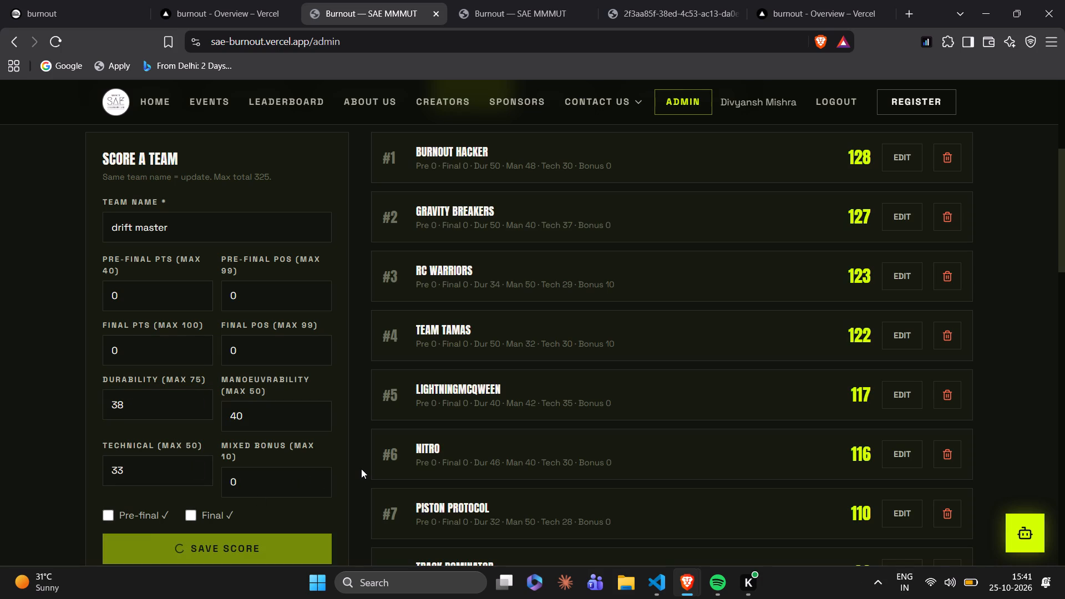
Find Rudrax -5 in the ranked list and open its entry for editing.
scroll(361, 469, down, 2)
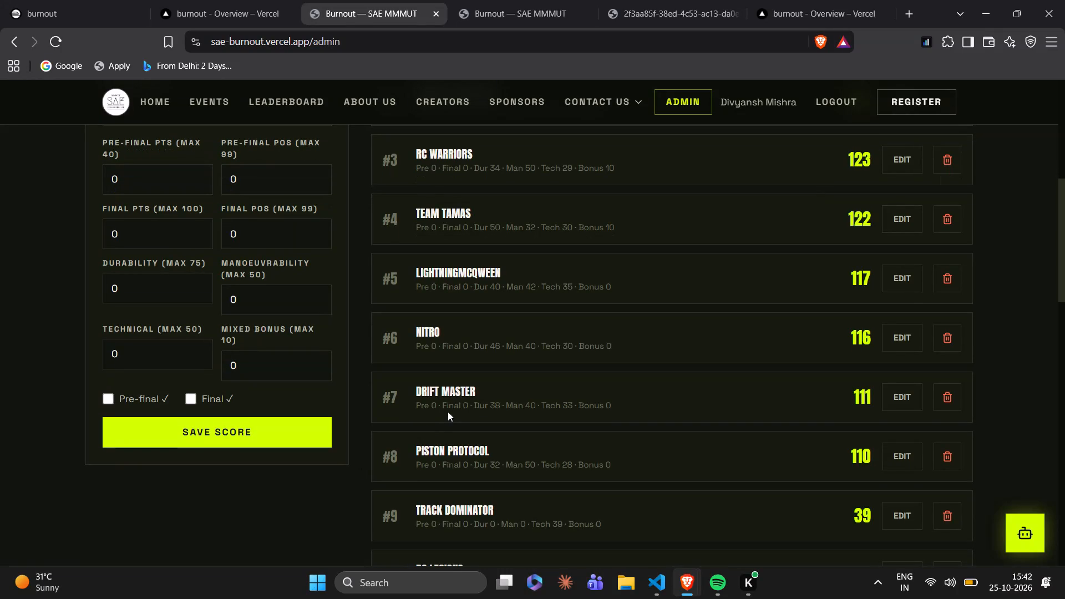
scroll(448, 412, down, 8)
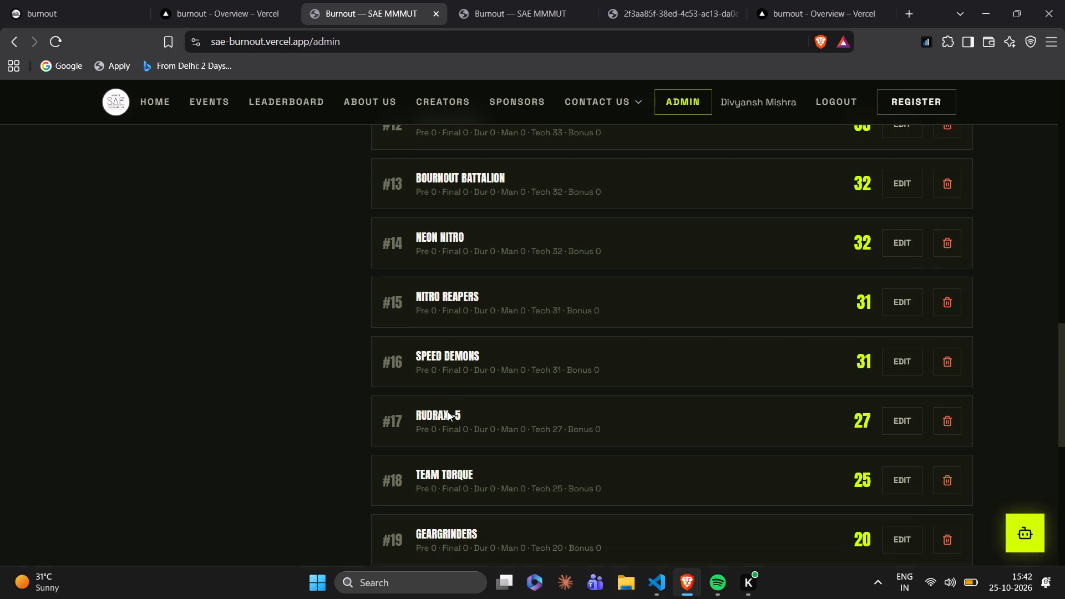
scroll(448, 412, down, 2)
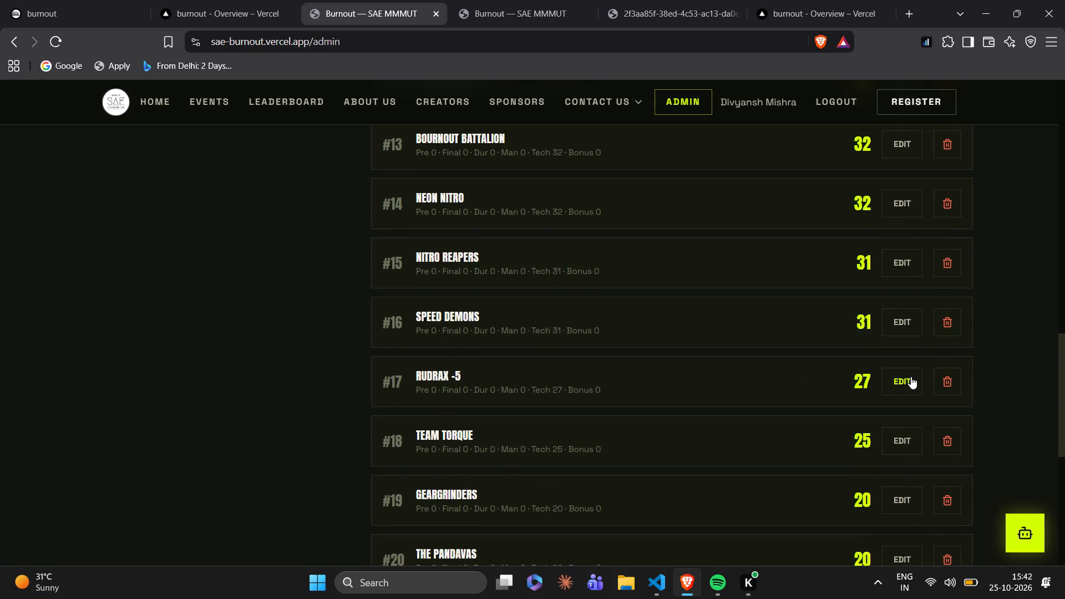
click(911, 377)
Set Rudrax -5's Durability points to 48 and Manoeuvrability points to 30, and save the score.
scroll(607, 343, up, 7)
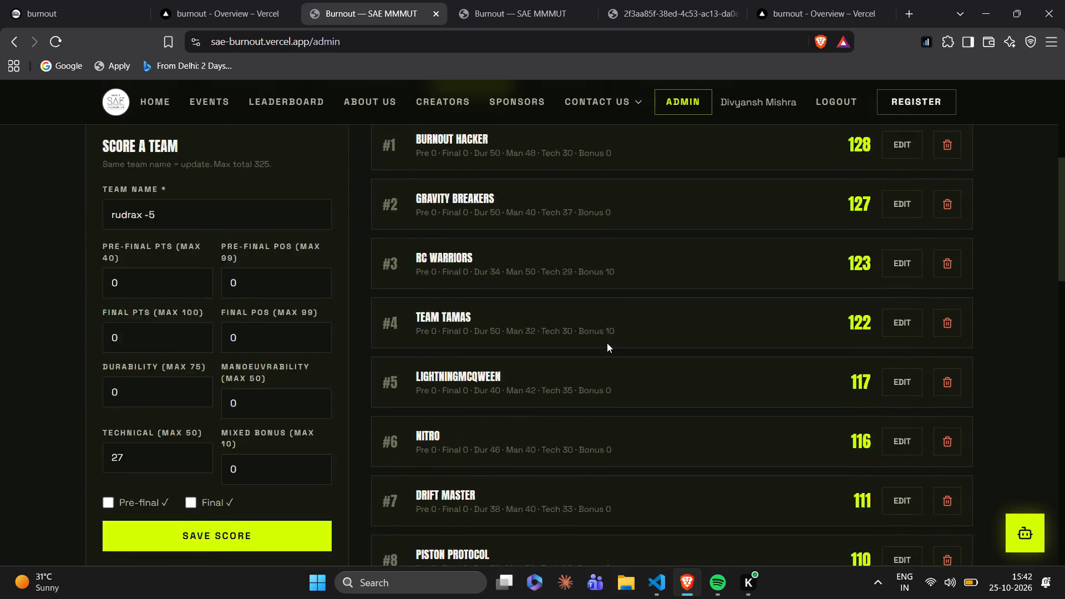
scroll(607, 343, down, 4)
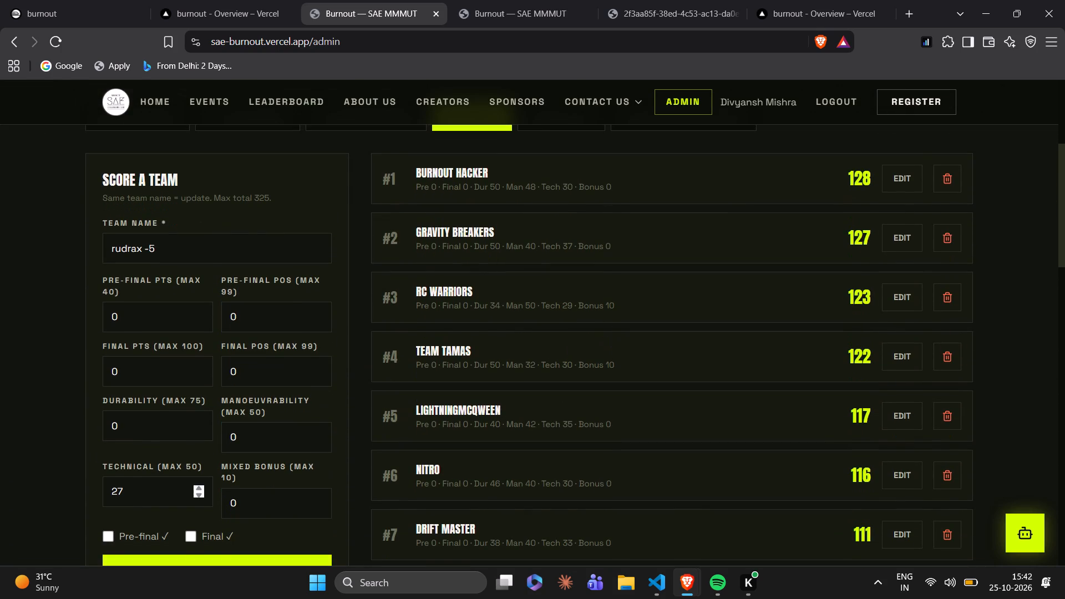
click(130, 418)
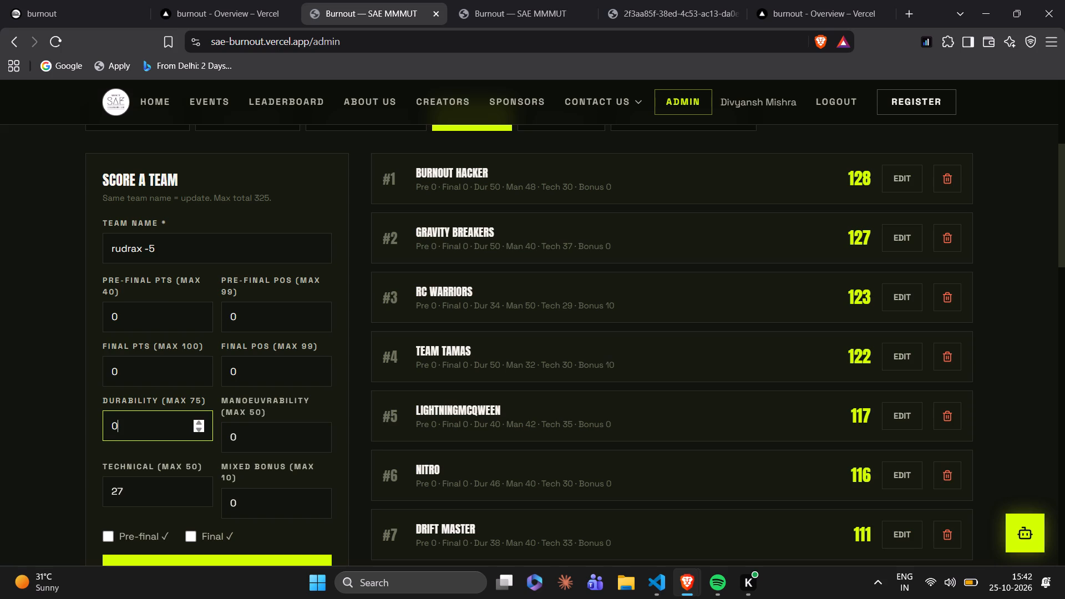
key(ctrl+a)
text(49)
key(BackSpace)
key(8)
key(Tab)
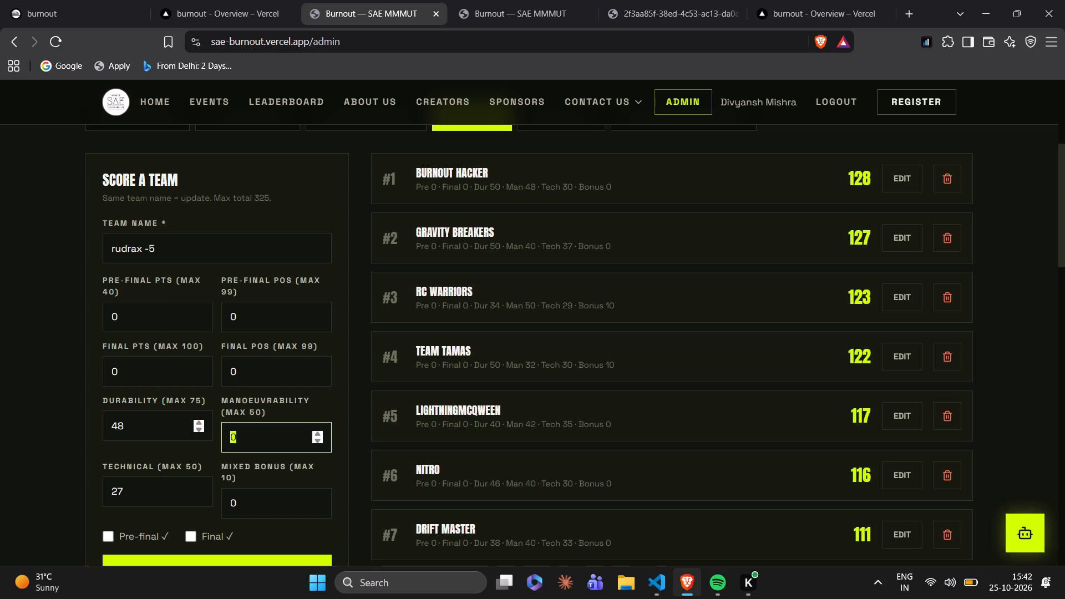
text(30)
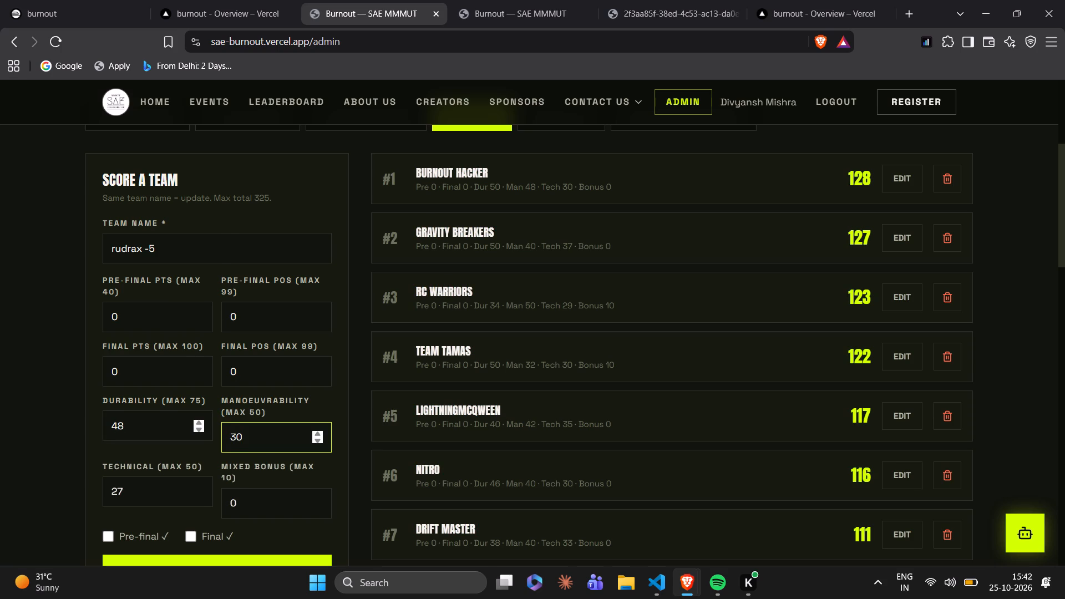
scroll(130, 428, down, 1)
click(173, 484)
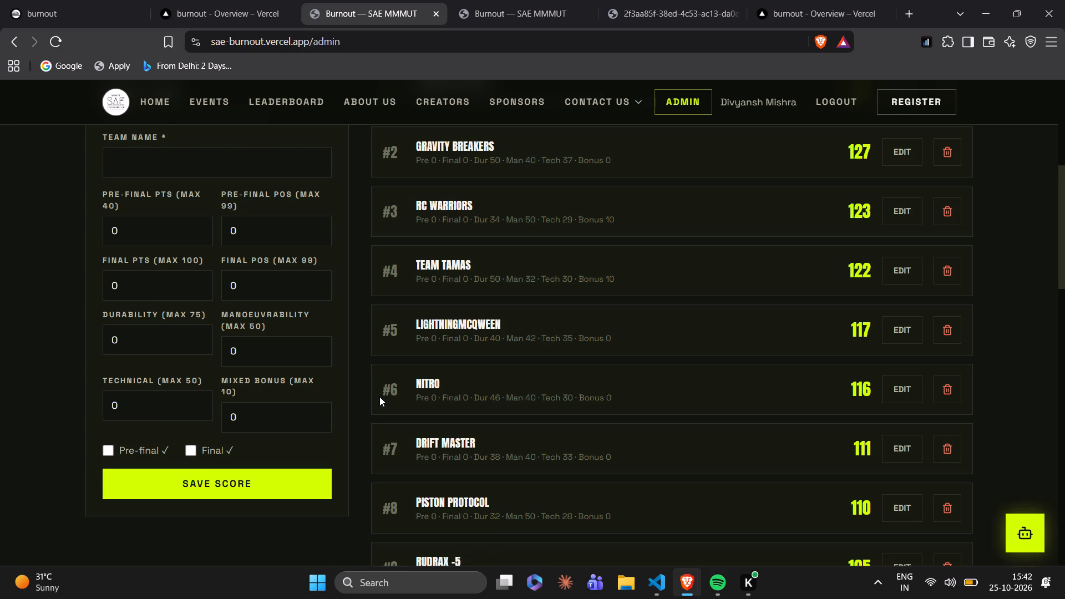
Edit the Nitro Reapers entry, setting Durability points to 30 and Manoeuvrability points to 44, and save the score.
scroll(379, 397, down, 4)
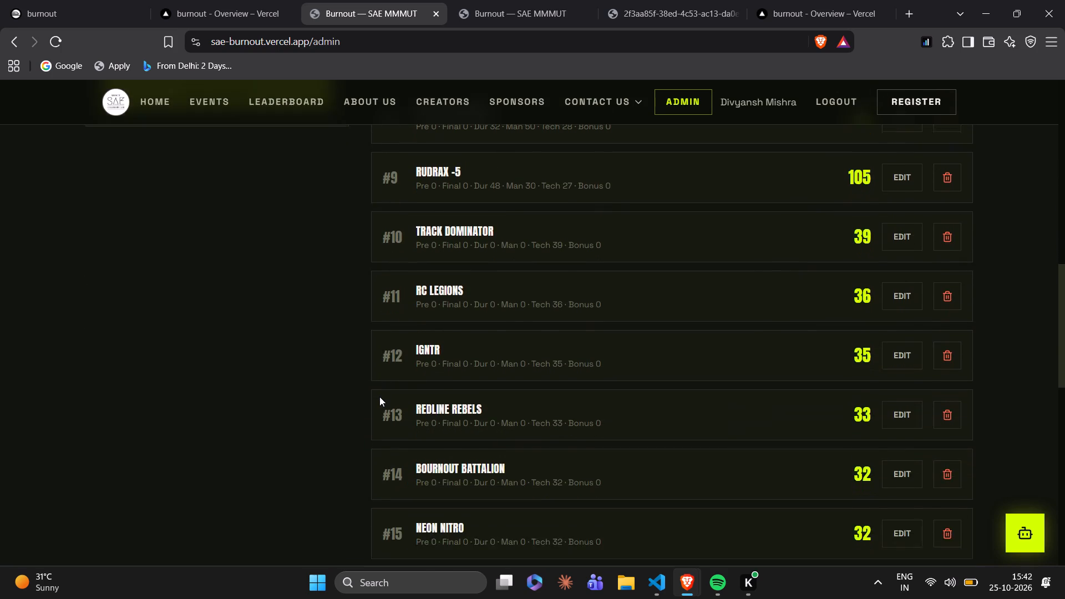
scroll(379, 397, down, 4)
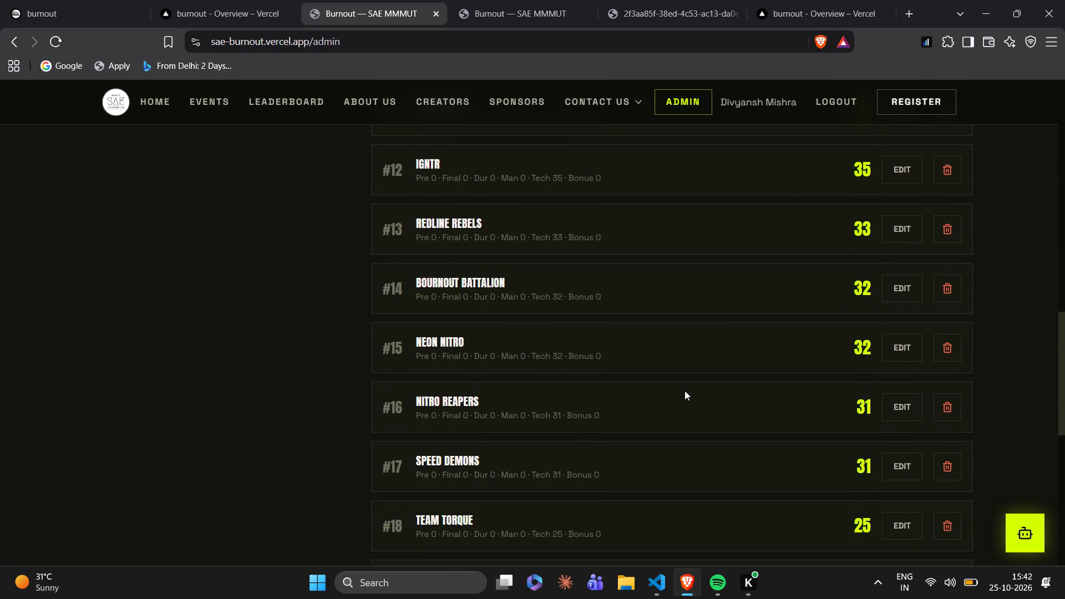
click(909, 400)
scroll(508, 364, up, 2)
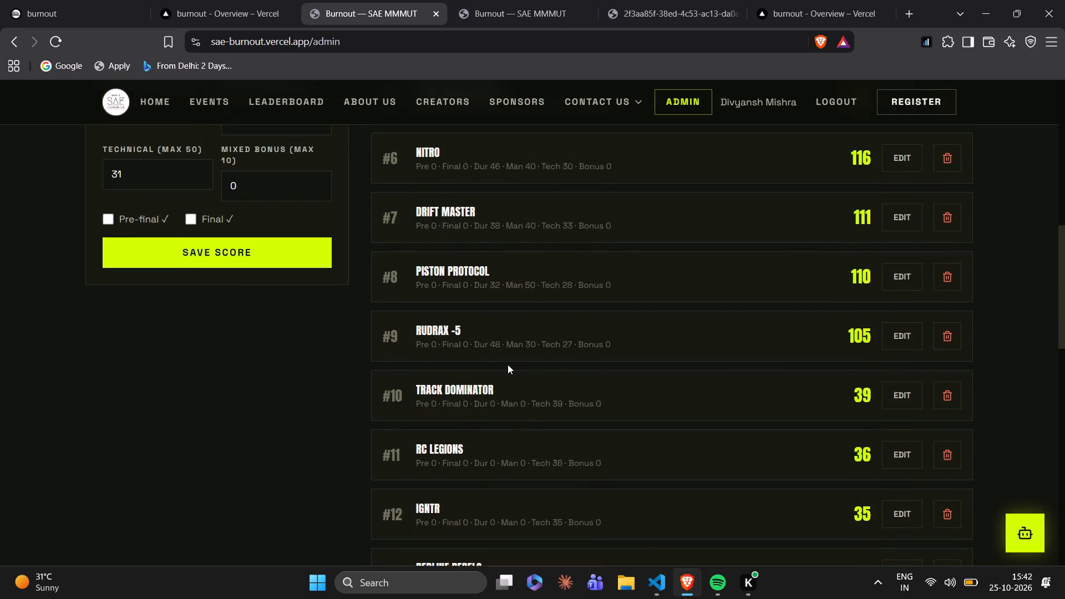
scroll(508, 364, up, 4)
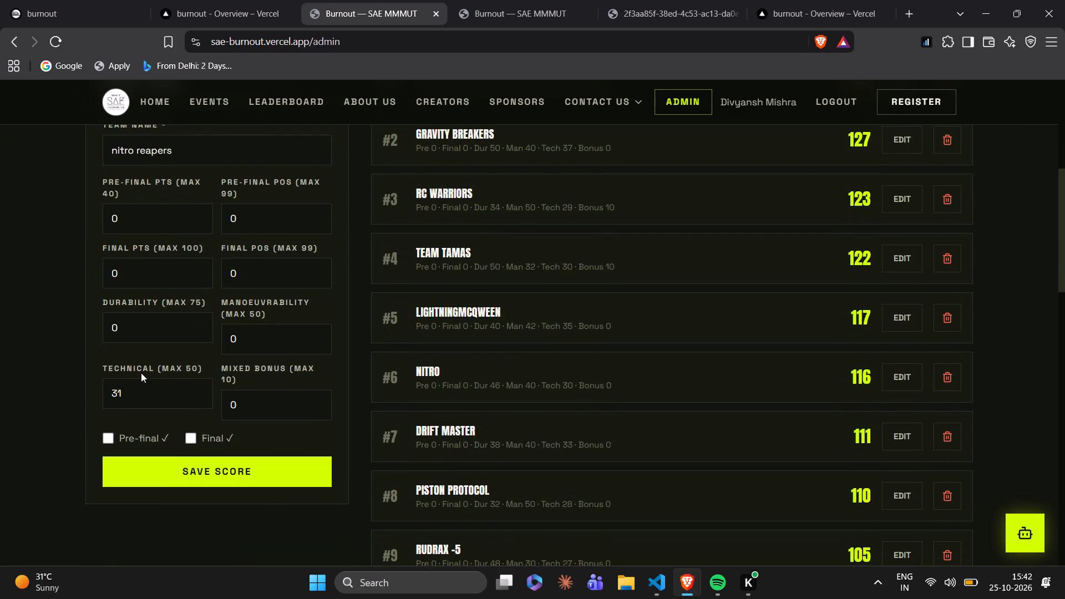
click(135, 335)
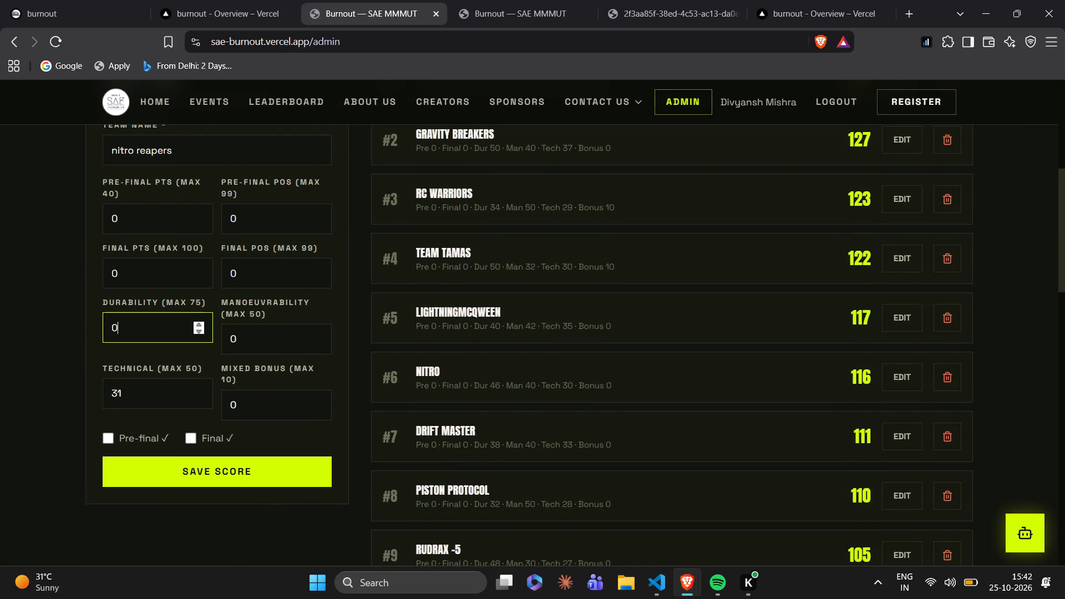
key(ctrl+a)
text(30)
key(Tab)
text(44)
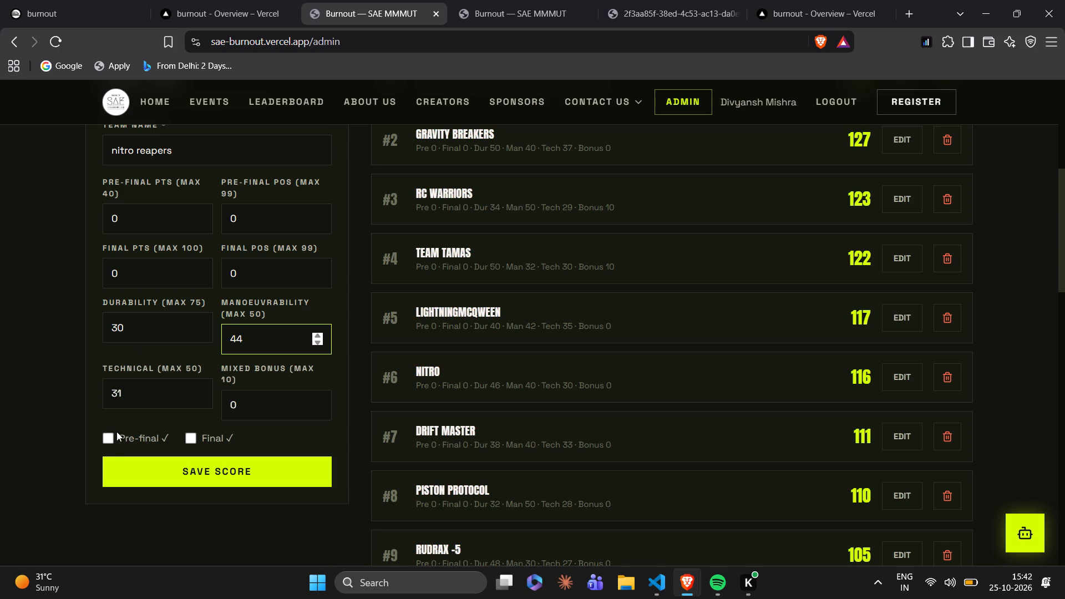
click(120, 467)
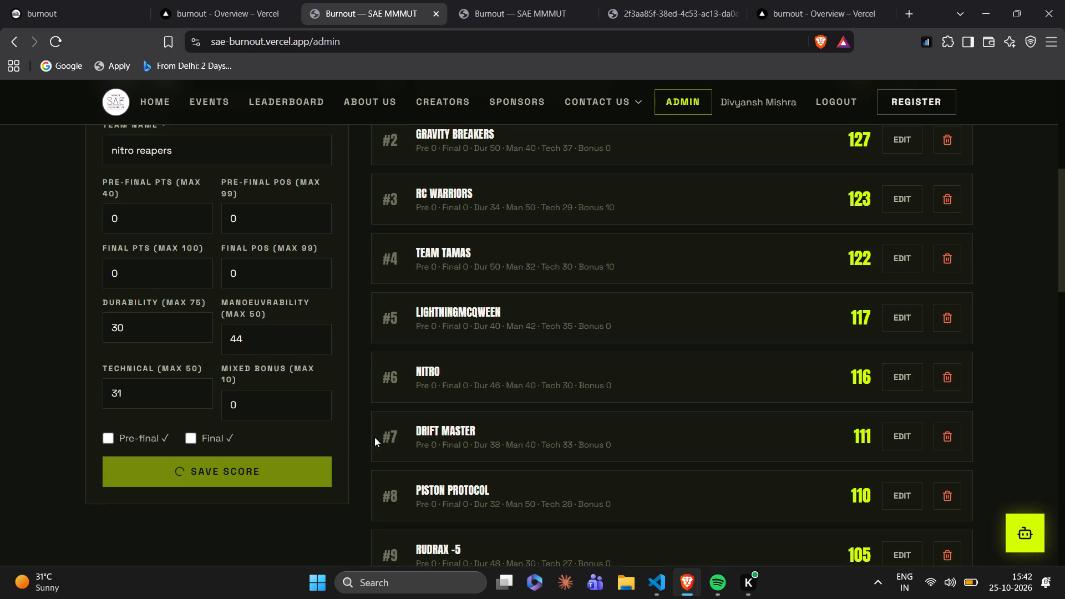
Edit the Neon Nitro entry, setting Durability points to 38 and Manoeuvrability points to 30, and save the score.
scroll(353, 469, down, 2)
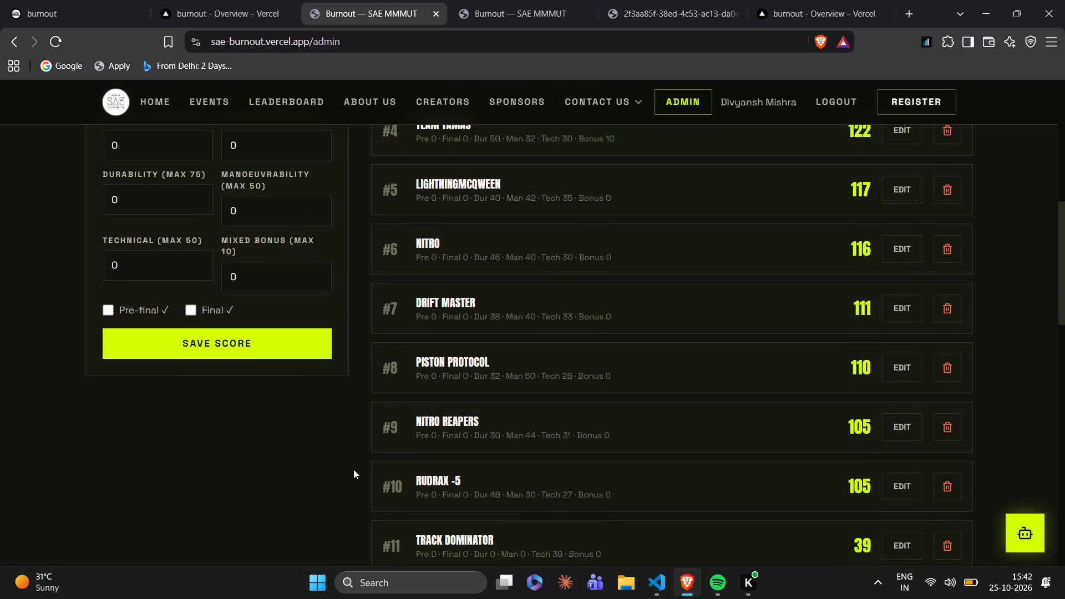
scroll(353, 469, down, 5)
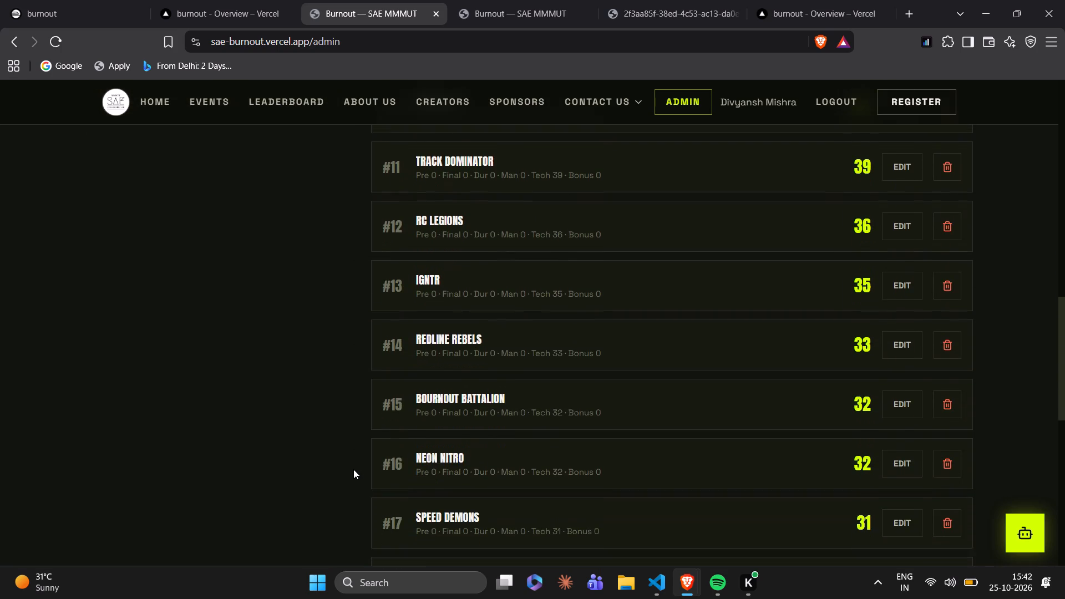
scroll(353, 469, down, 1)
click(891, 443)
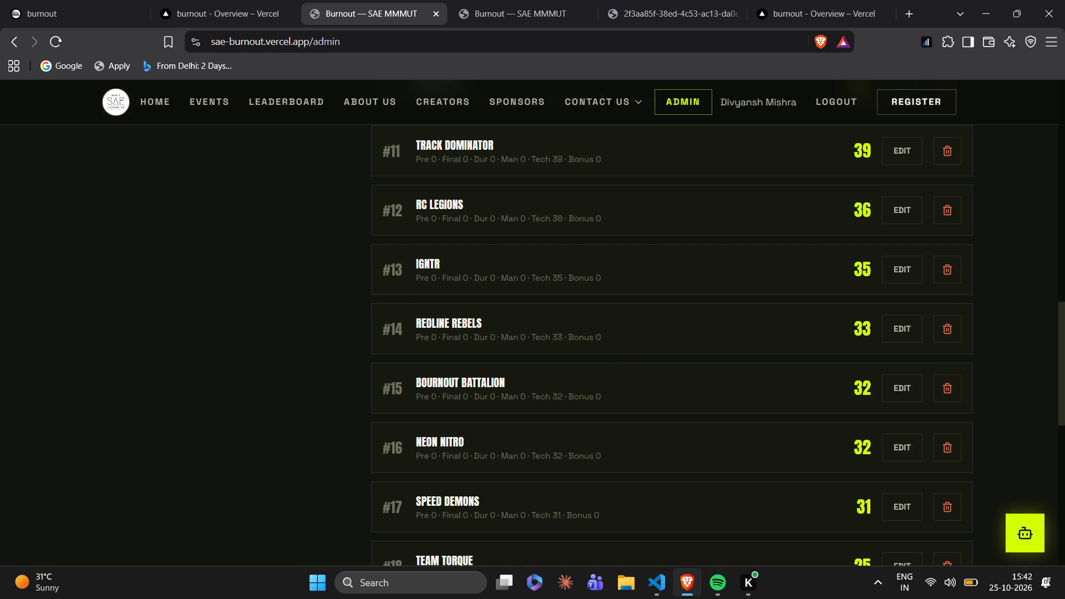
scroll(386, 332, up, 7)
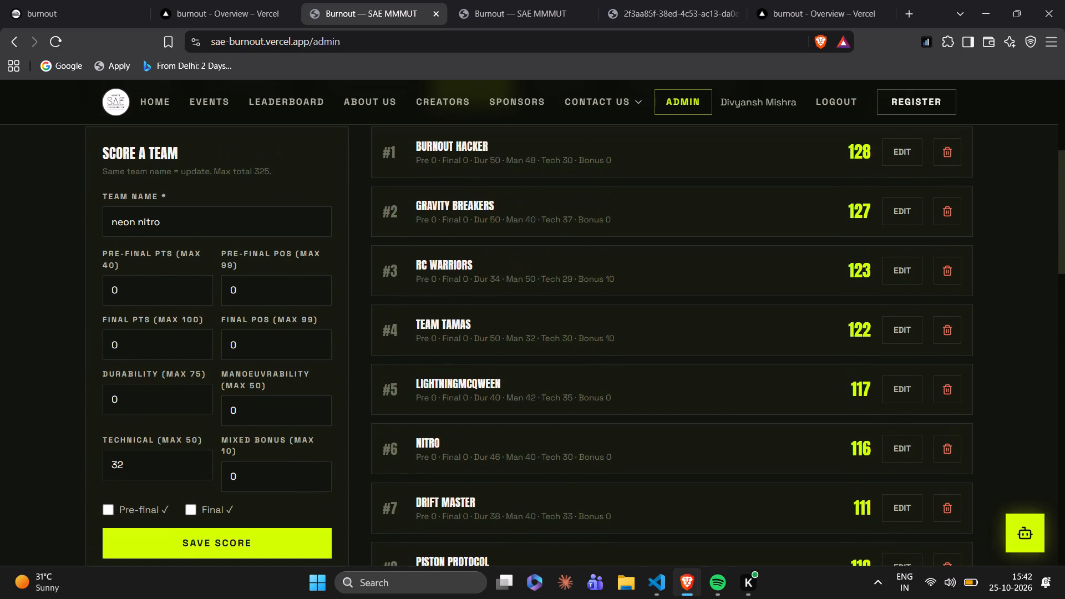
click(163, 402)
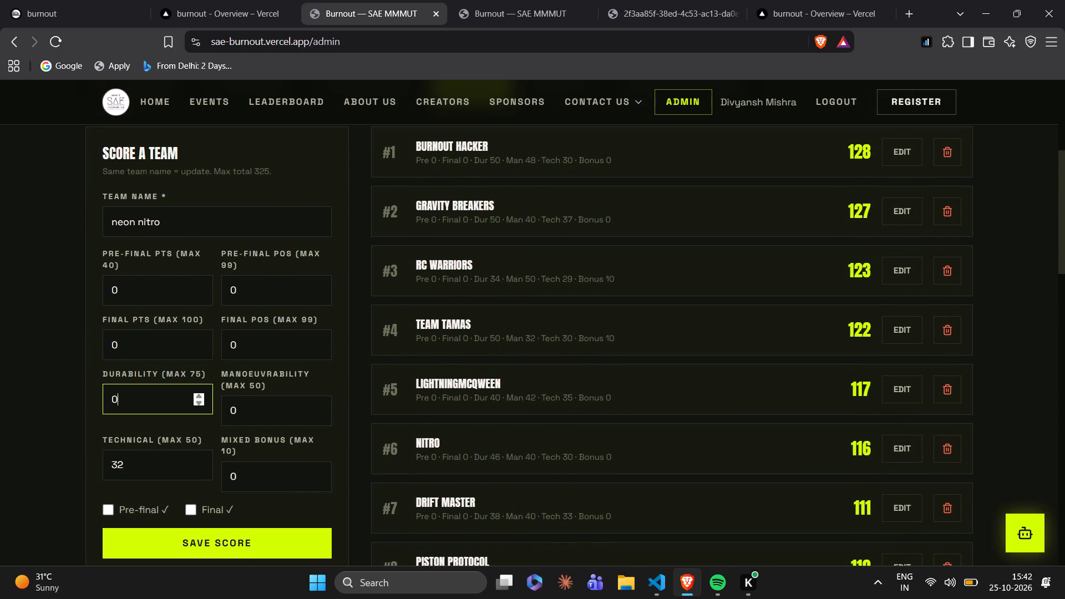
key(ctrl+a)
text(38)
key(Tab)
text(30)
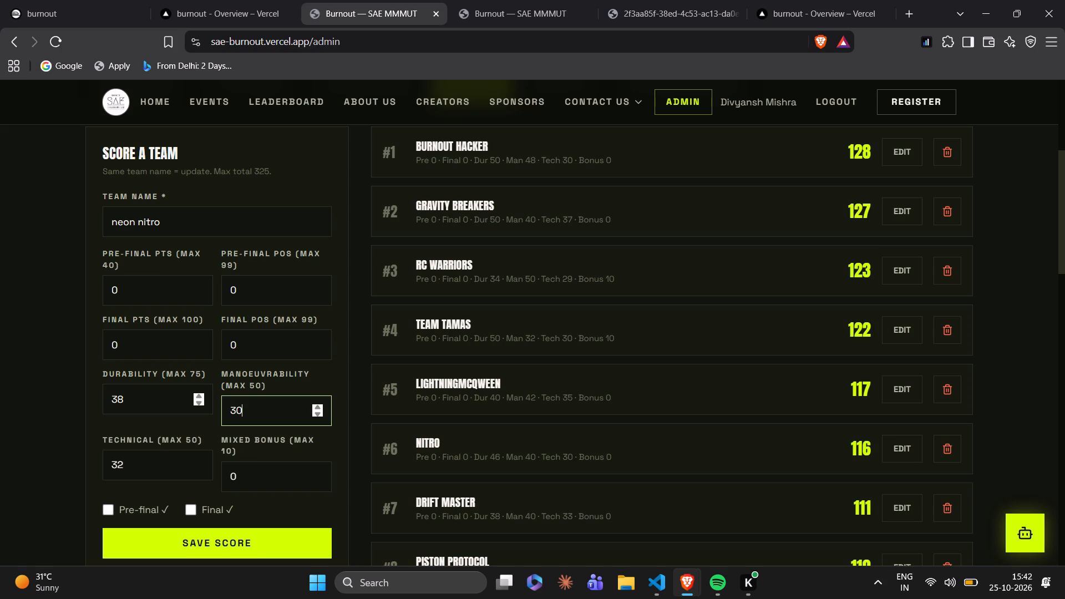
scroll(161, 446, down, 1)
click(187, 508)
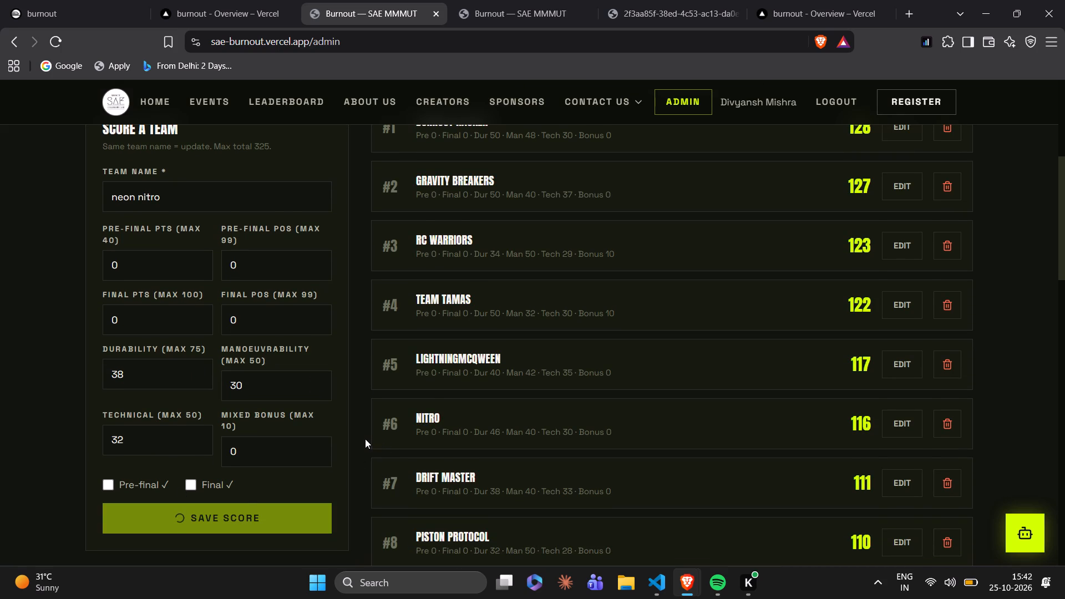
Find Torque Titan near the end of the ranked list and open its entry for editing.
scroll(365, 439, down, 10)
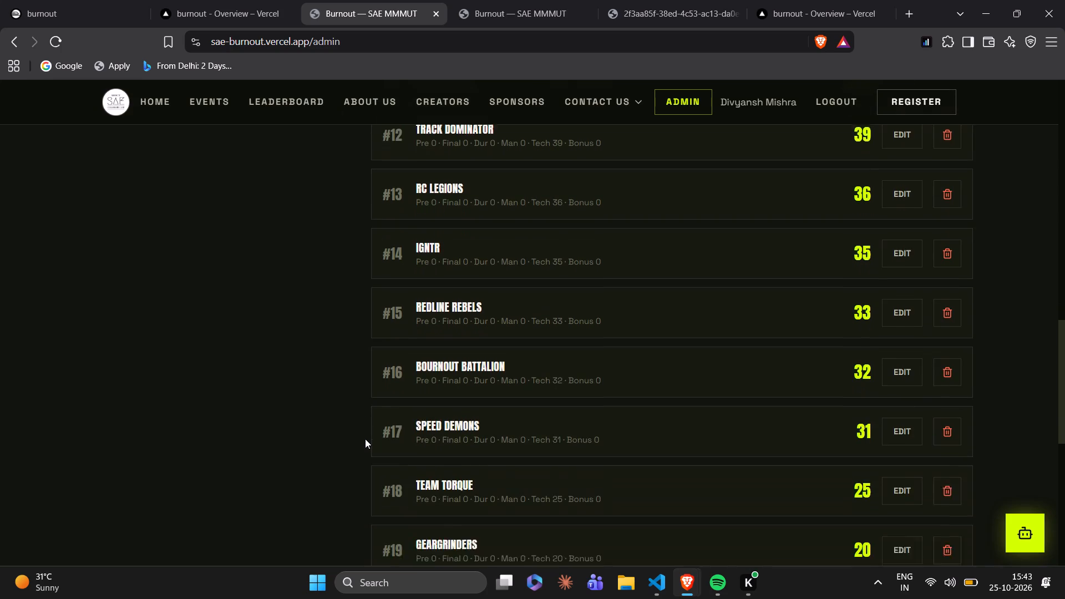
scroll(365, 439, down, 2)
scroll(504, 498, down, 1)
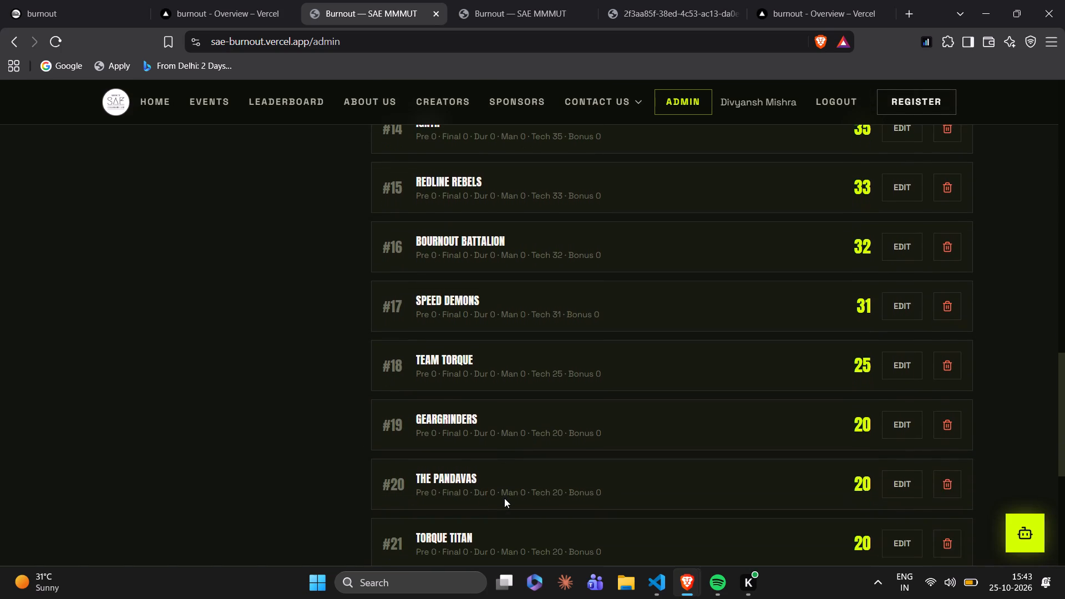
scroll(504, 498, down, 1)
click(900, 446)
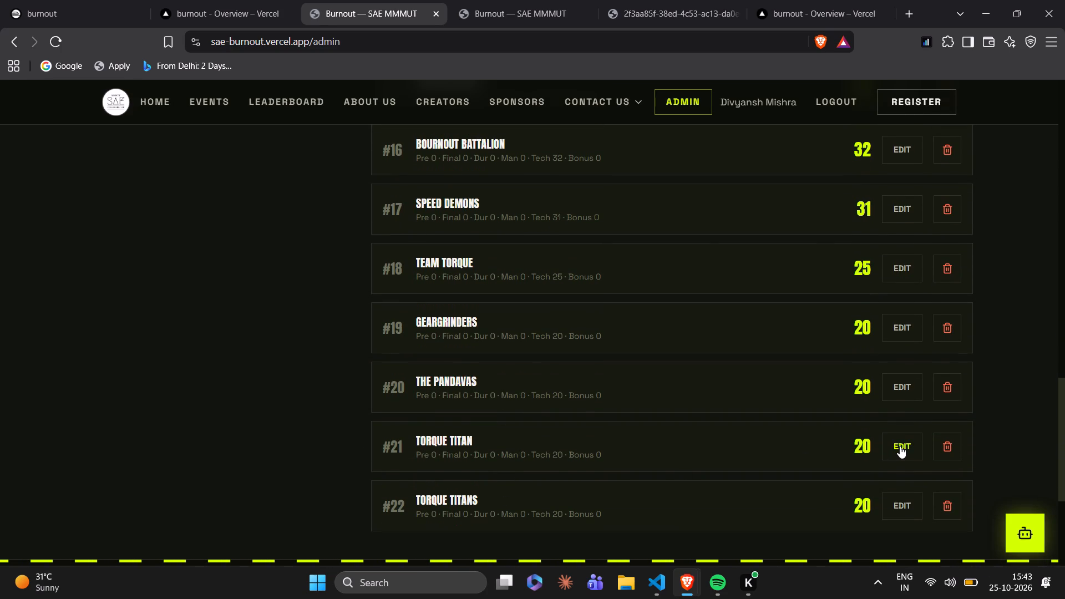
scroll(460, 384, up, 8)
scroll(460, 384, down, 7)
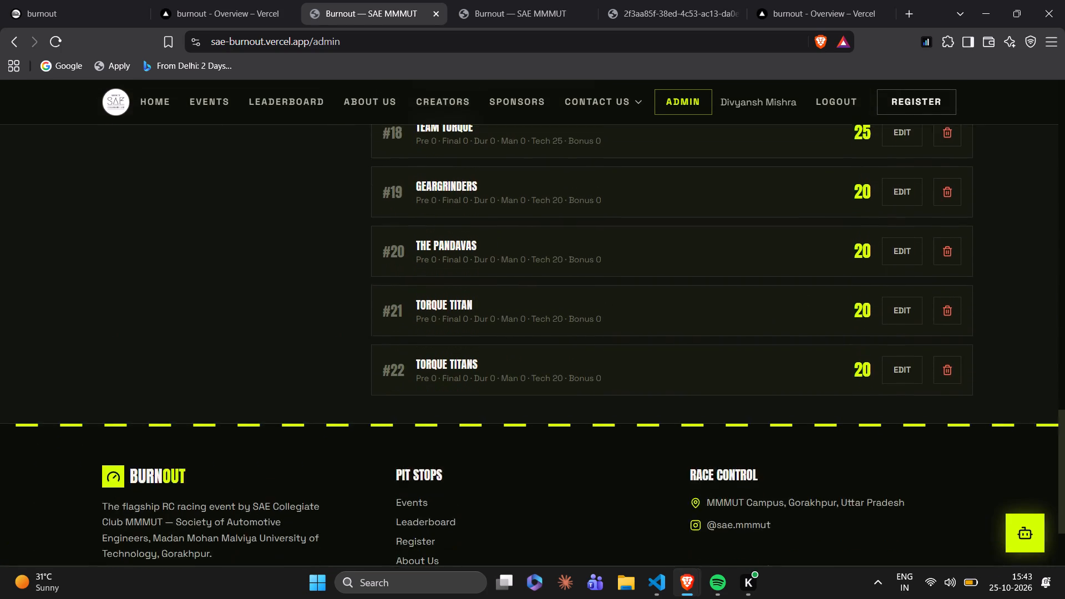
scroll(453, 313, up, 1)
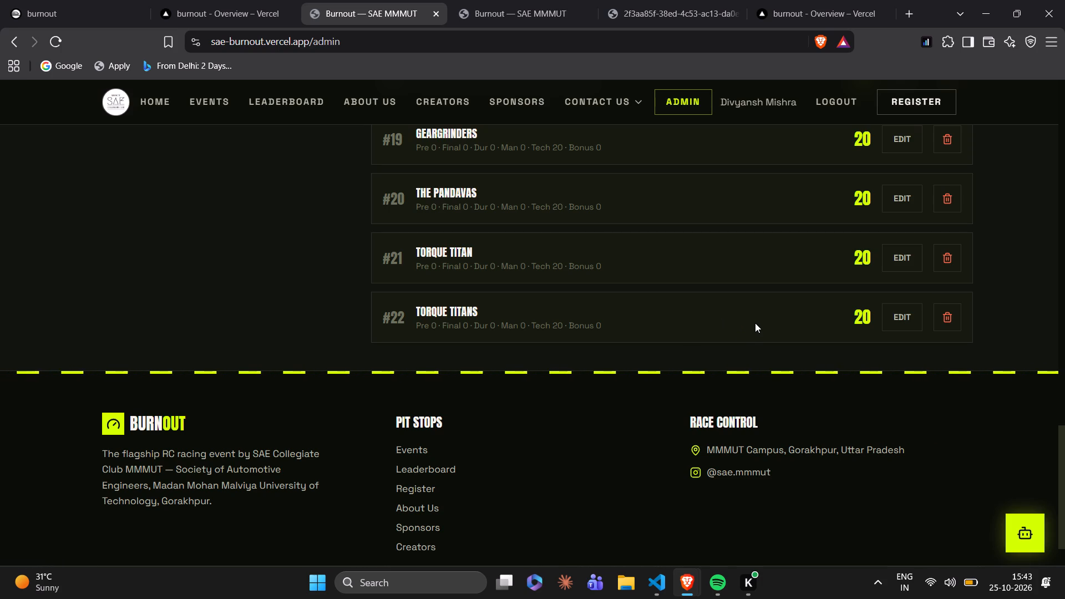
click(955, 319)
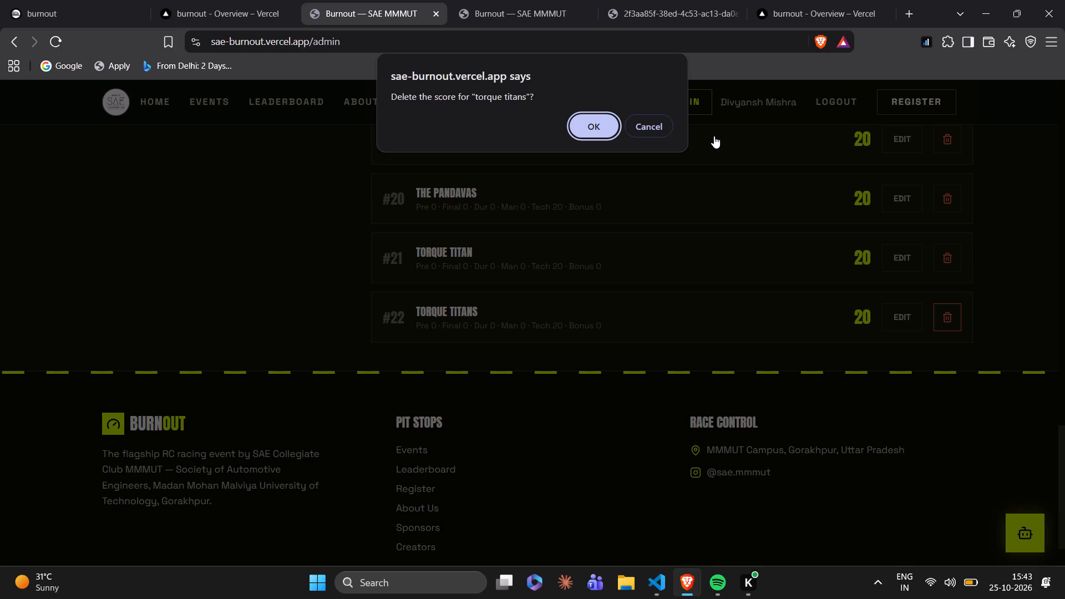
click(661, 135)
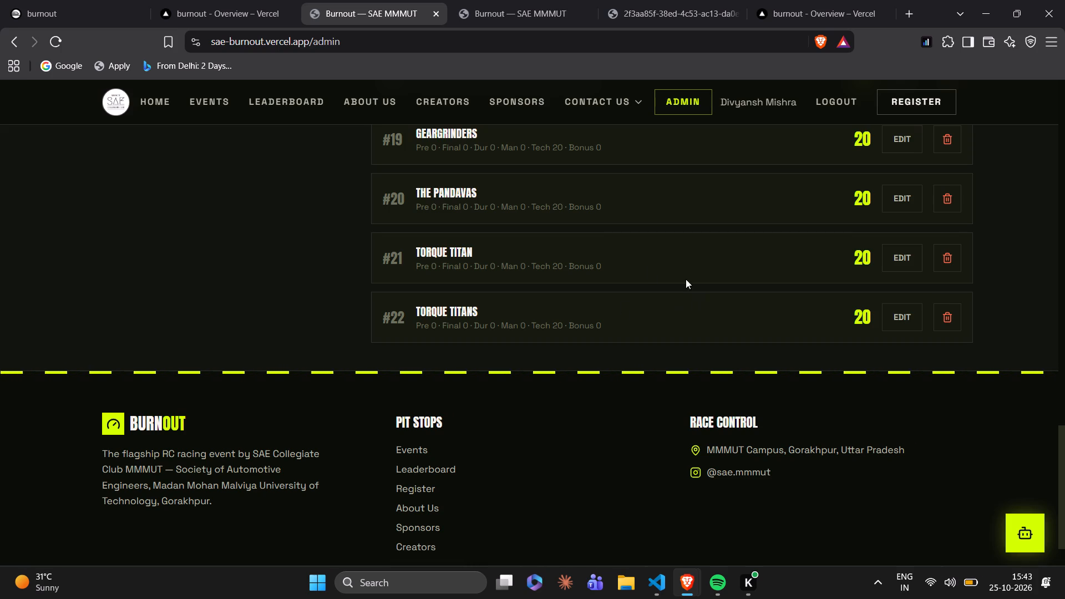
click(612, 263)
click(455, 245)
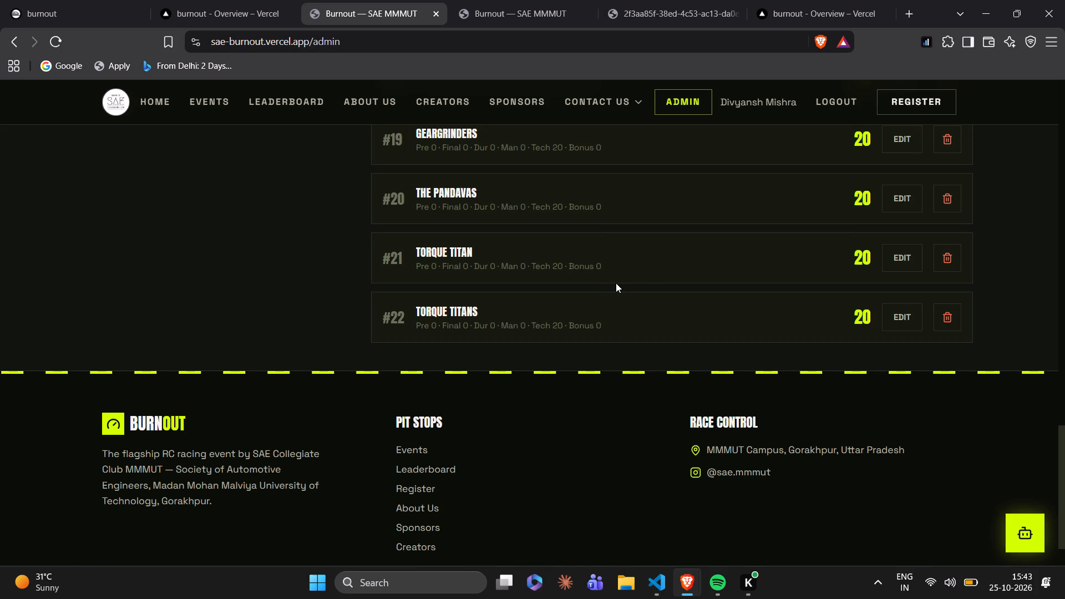
Open the Torque Titan entry for editing again and return to the scoring form.
click(897, 263)
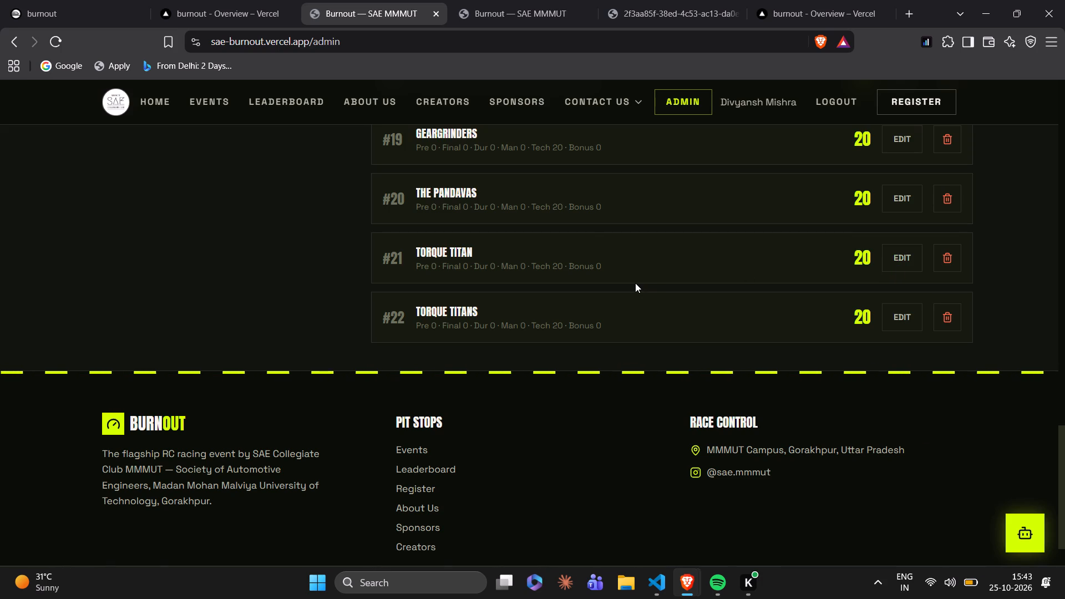
scroll(635, 283, up, 9)
scroll(635, 283, down, 2)
scroll(635, 283, up, 1)
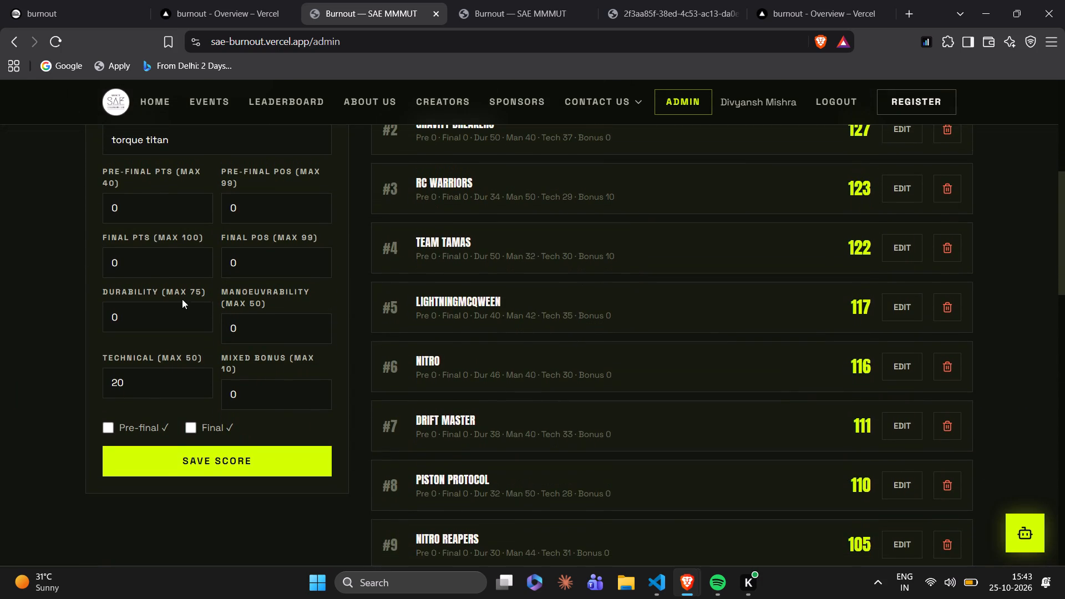
Set Torque Titan's Technical points to 32, Durability to 20 and Manoeuvrability to 24, and save the score.
click(150, 387)
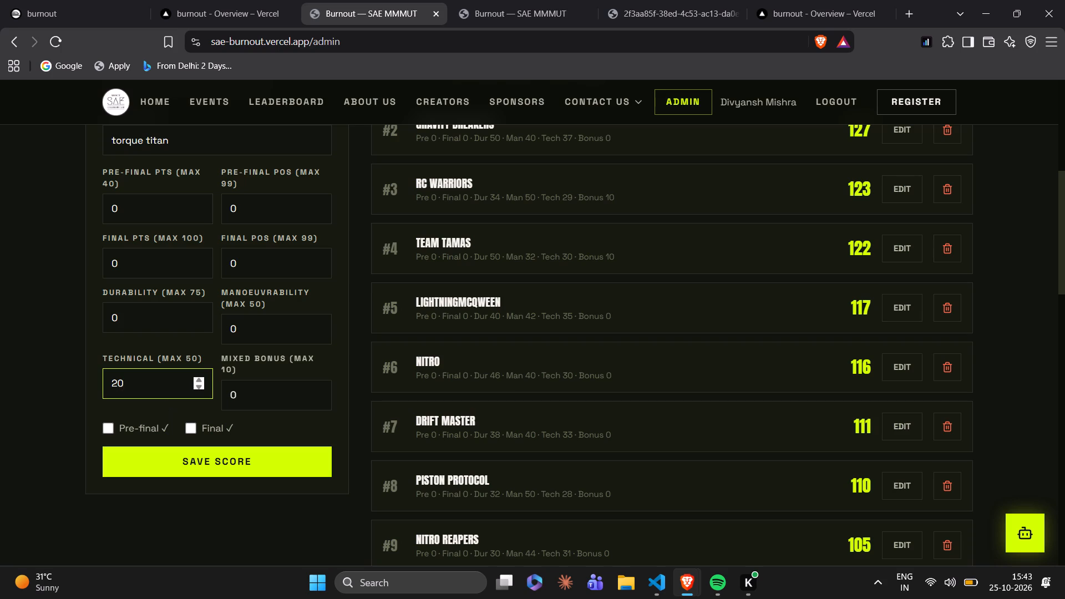
key(BackSpace)
key(Left)
key(3)
key(Tab)
key(Up)
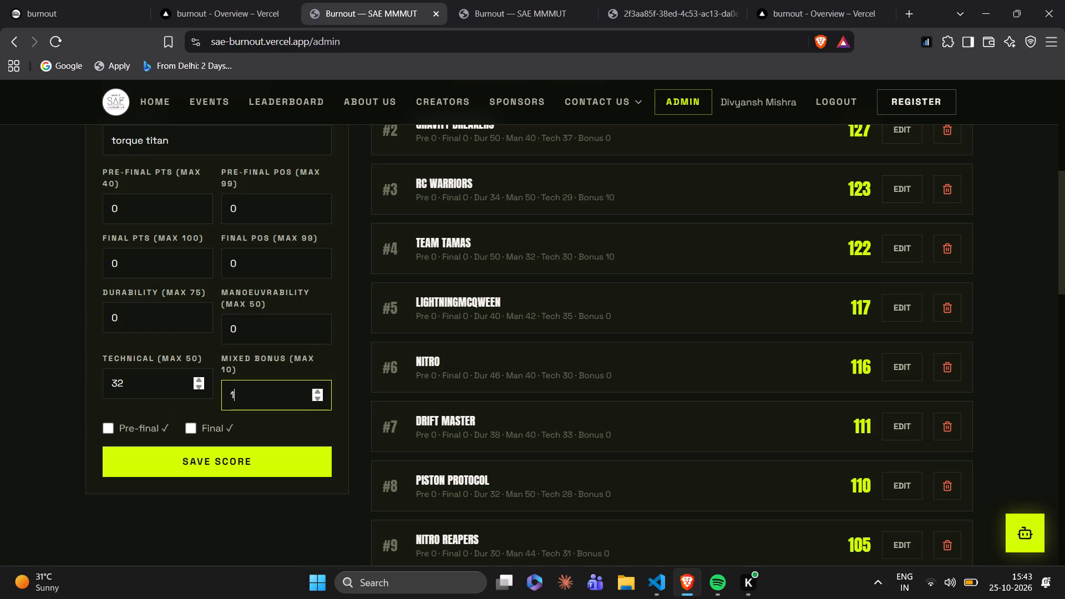
key(Down)
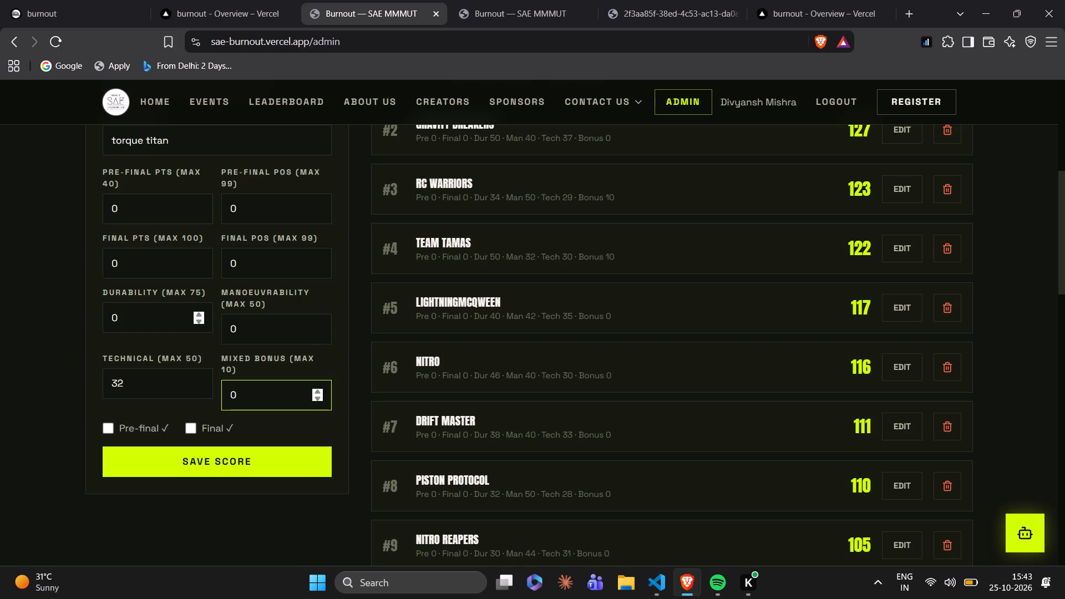
click(134, 322)
key(ctrl+a)
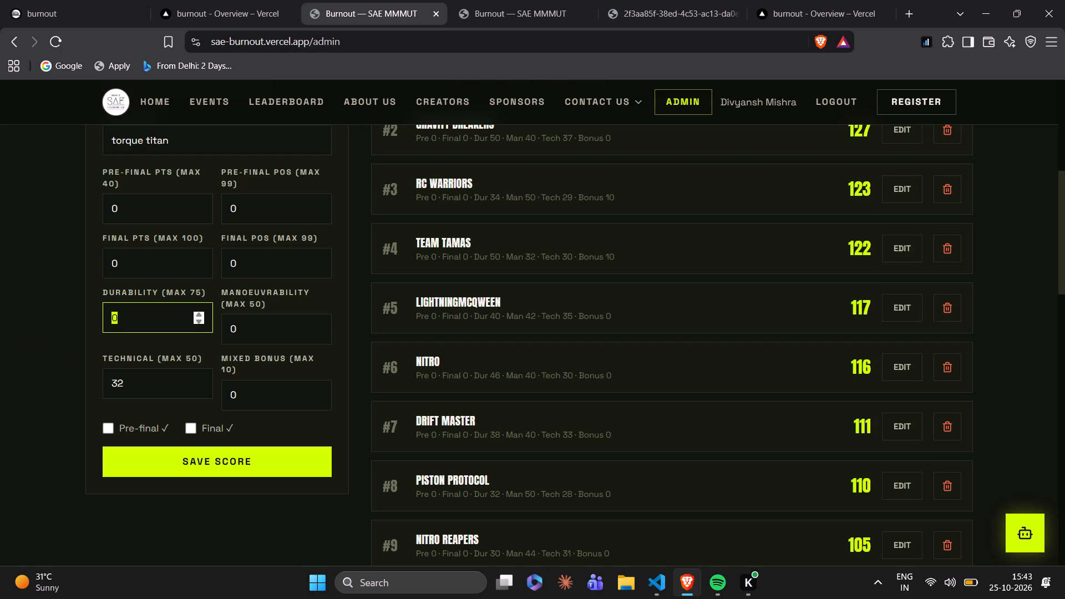
text(20)
key(Tab)
text(24)
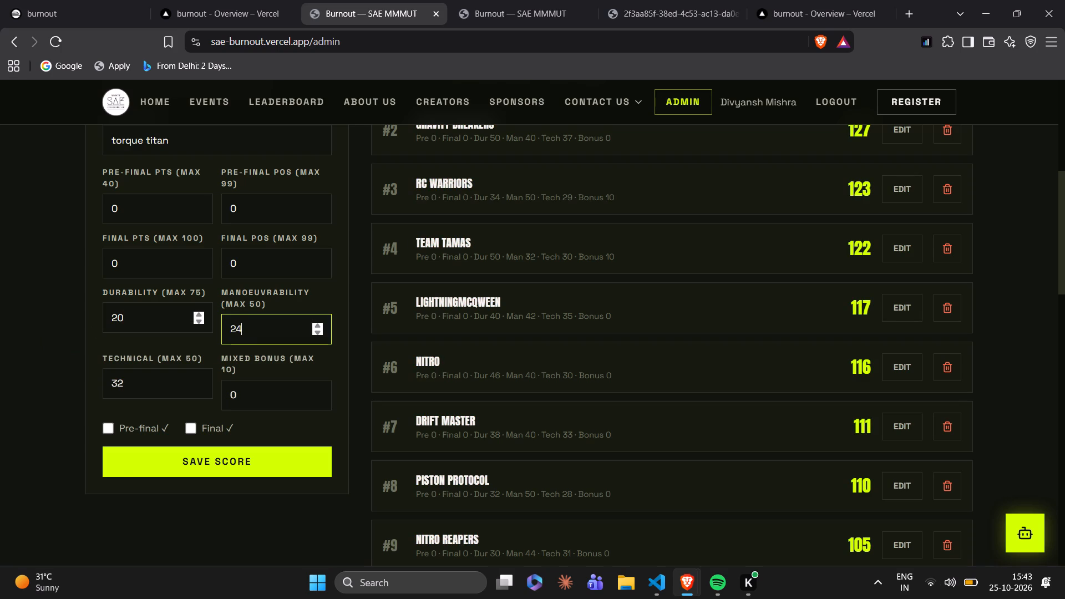
click(128, 470)
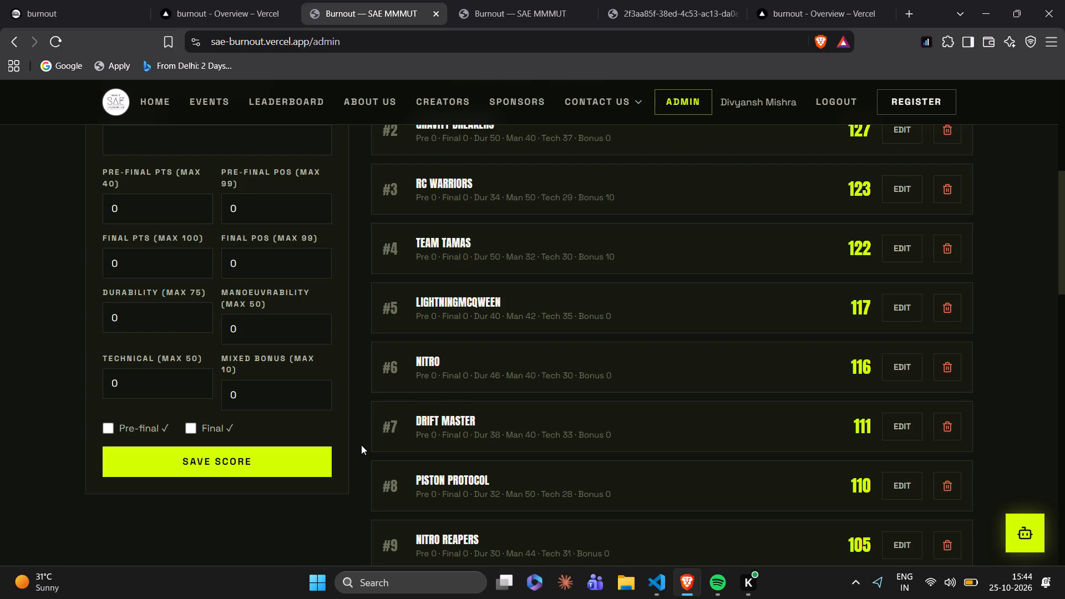
Review the ranked team list around Torque Titan, checking the durability, manoeuvrability, technical and bonus points of each entry.
scroll(361, 445, down, 2)
scroll(361, 445, left, 1)
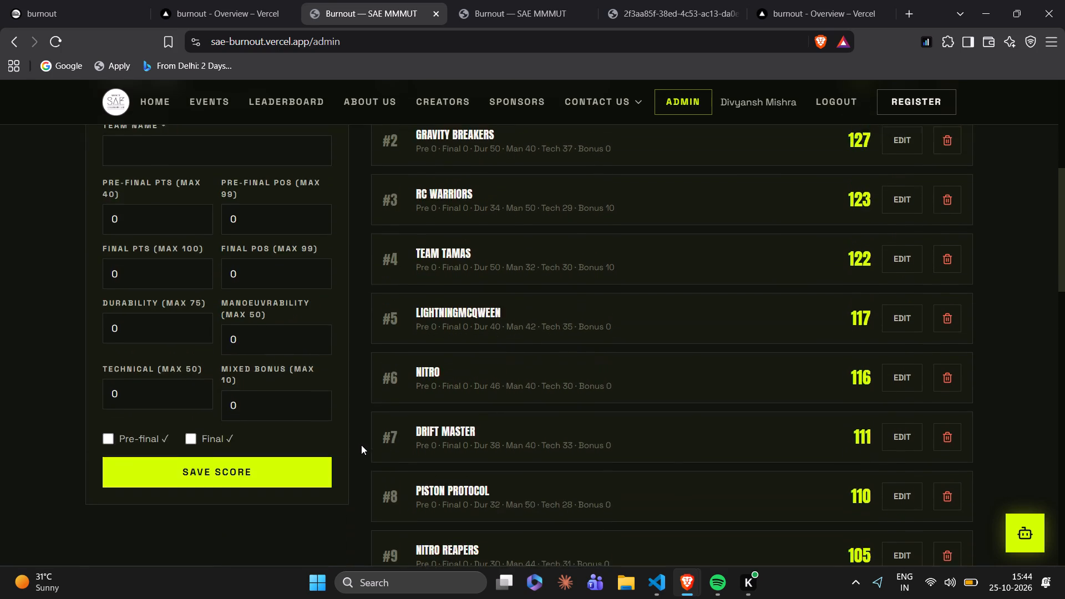
scroll(361, 445, left, 1)
scroll(361, 445, down, 1)
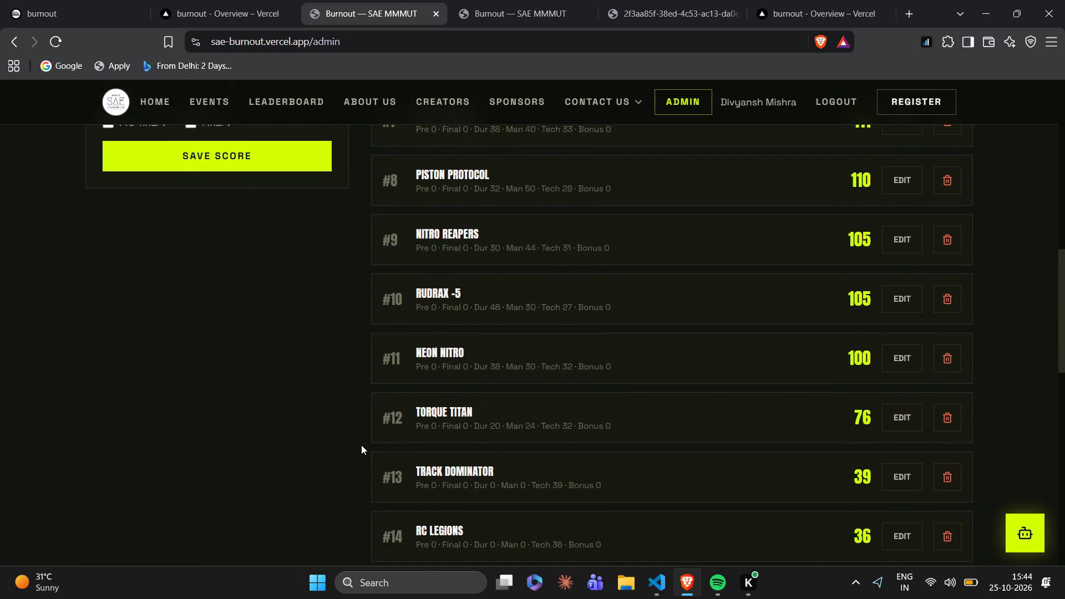
scroll(361, 445, down, 1)
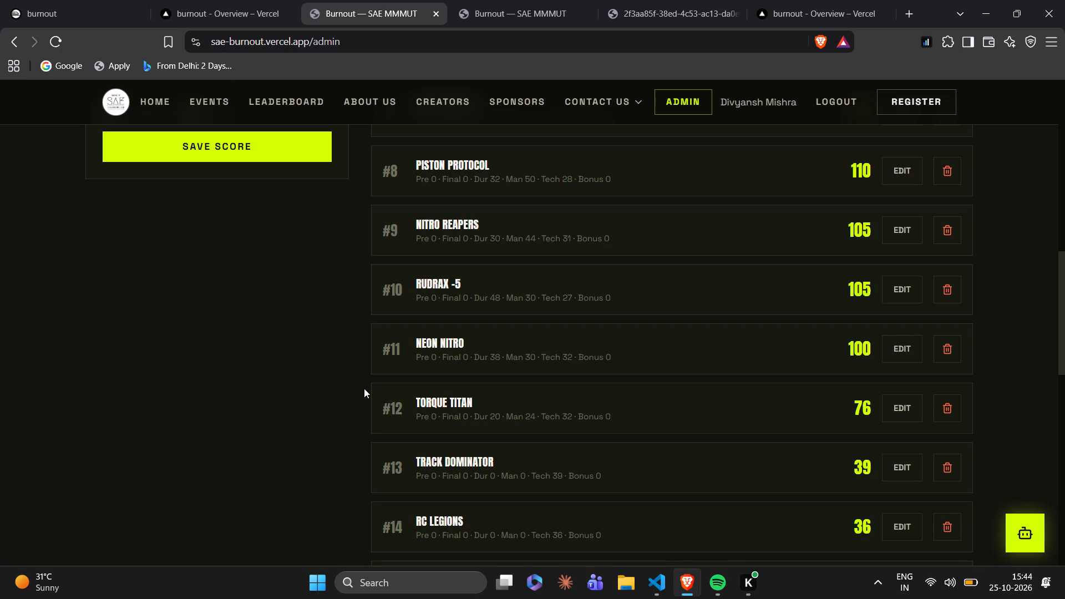
scroll(364, 388, down, 1)
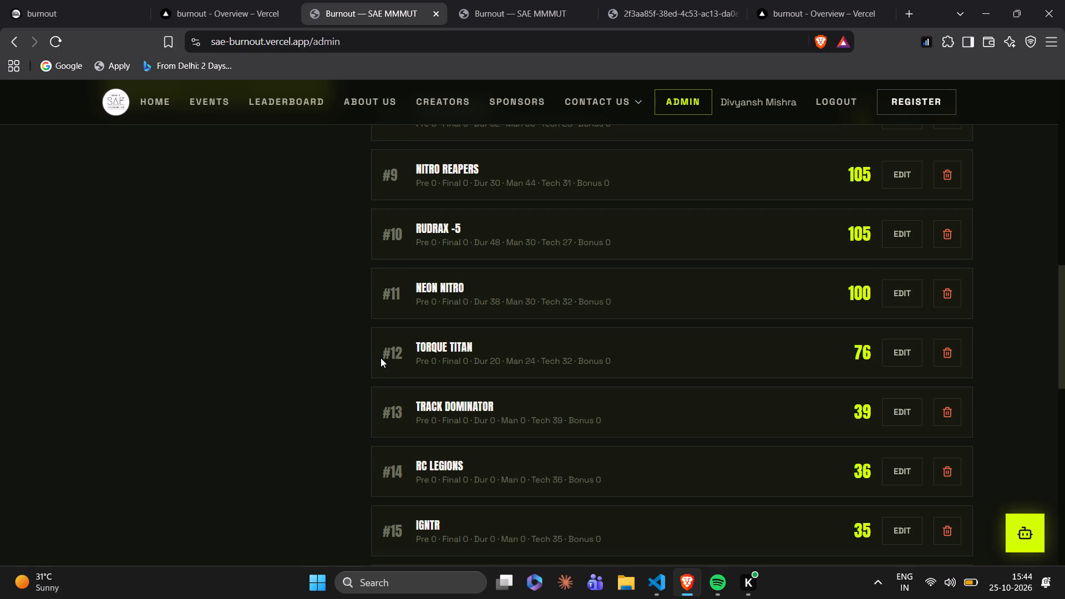
scroll(381, 358, up, 2)
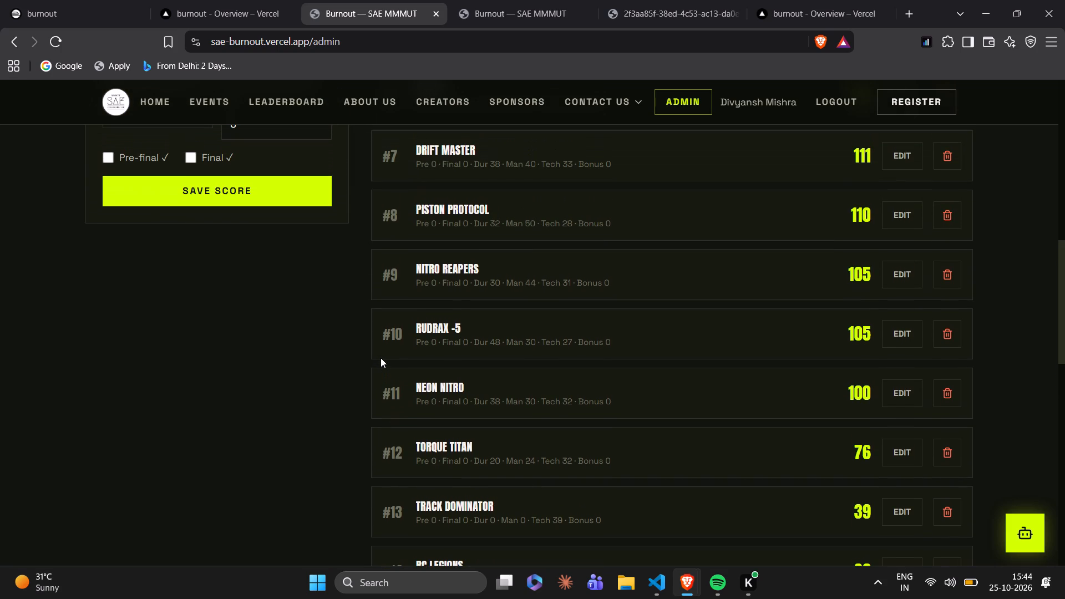
scroll(381, 358, up, 1)
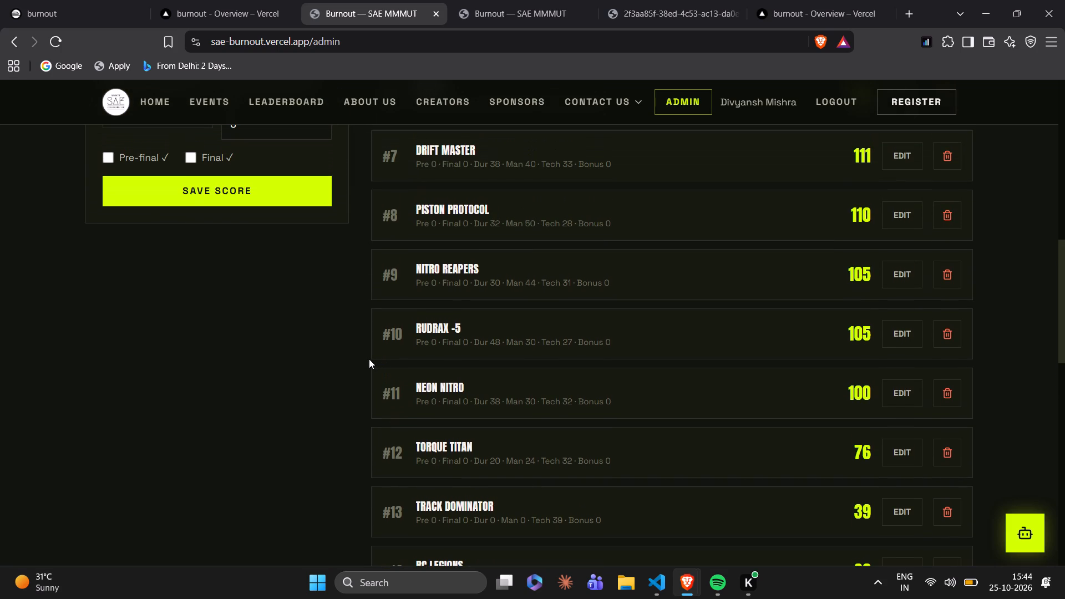
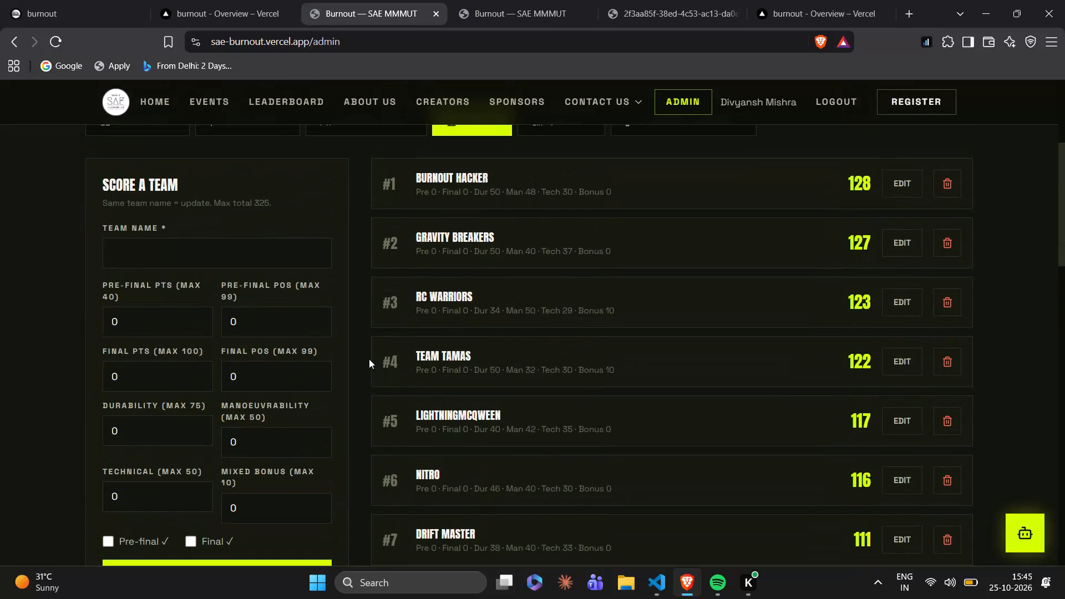
Review the ranked team list from the top entries down to the teams still lacking durability and manoeuvrability points.
scroll(369, 359, up, 1)
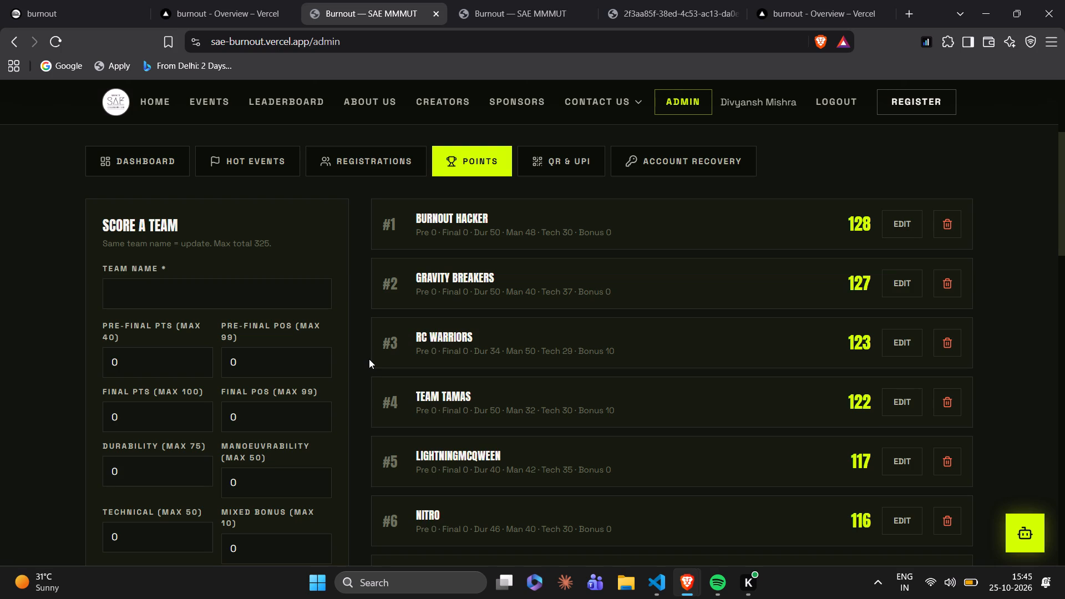
scroll(369, 359, down, 6)
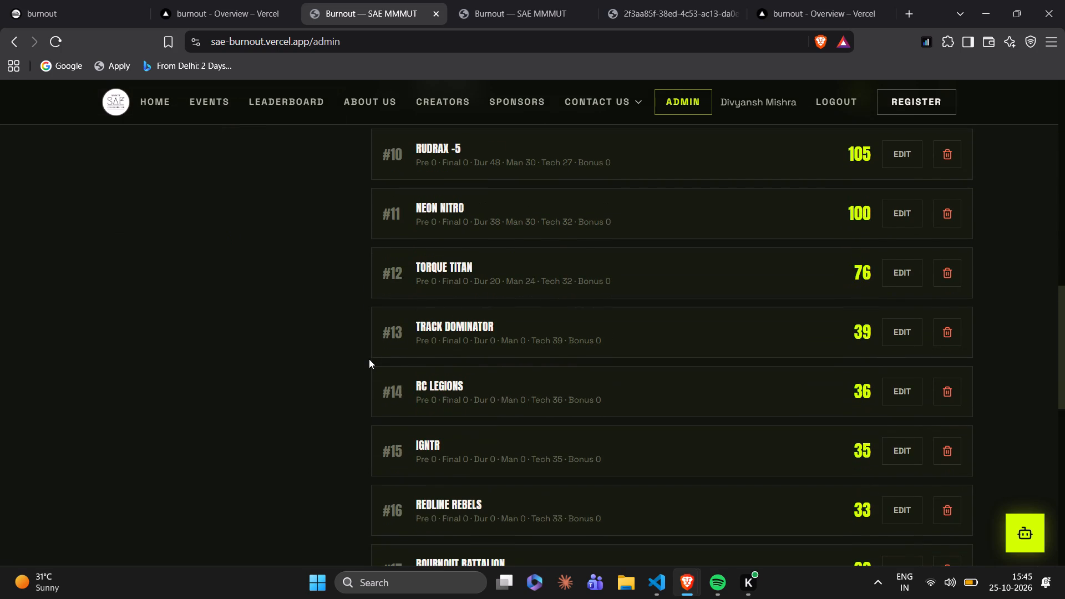
scroll(369, 359, up, 1)
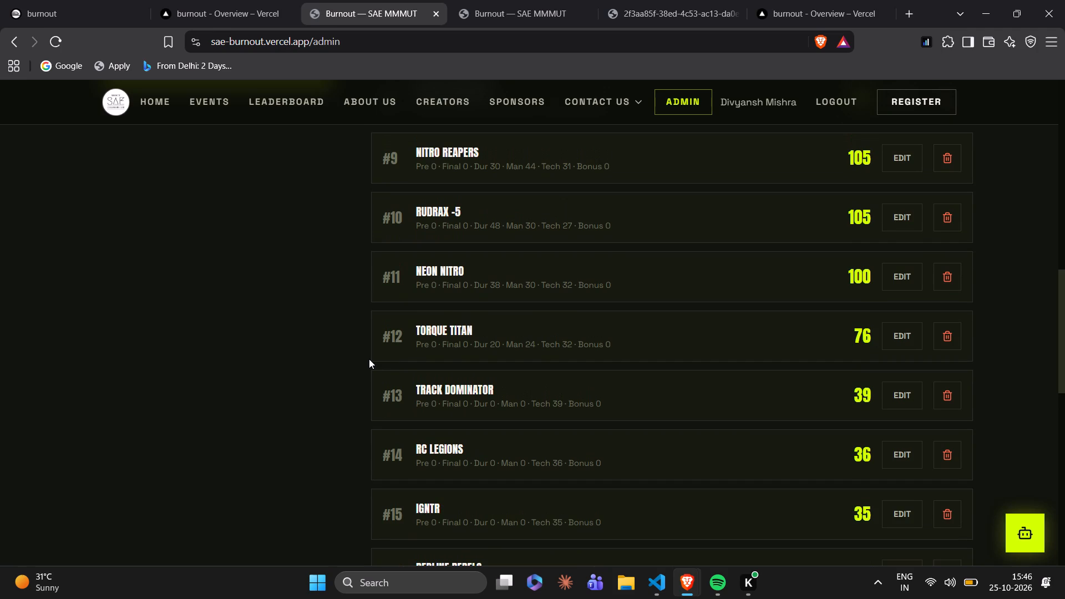
scroll(618, 306, up, 1)
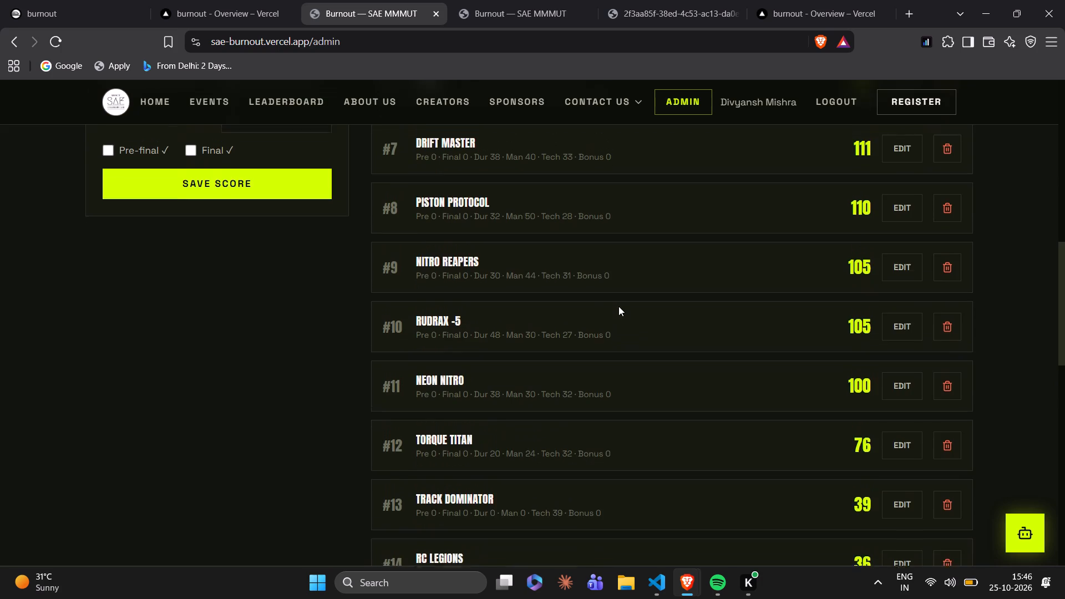
scroll(618, 306, up, 1)
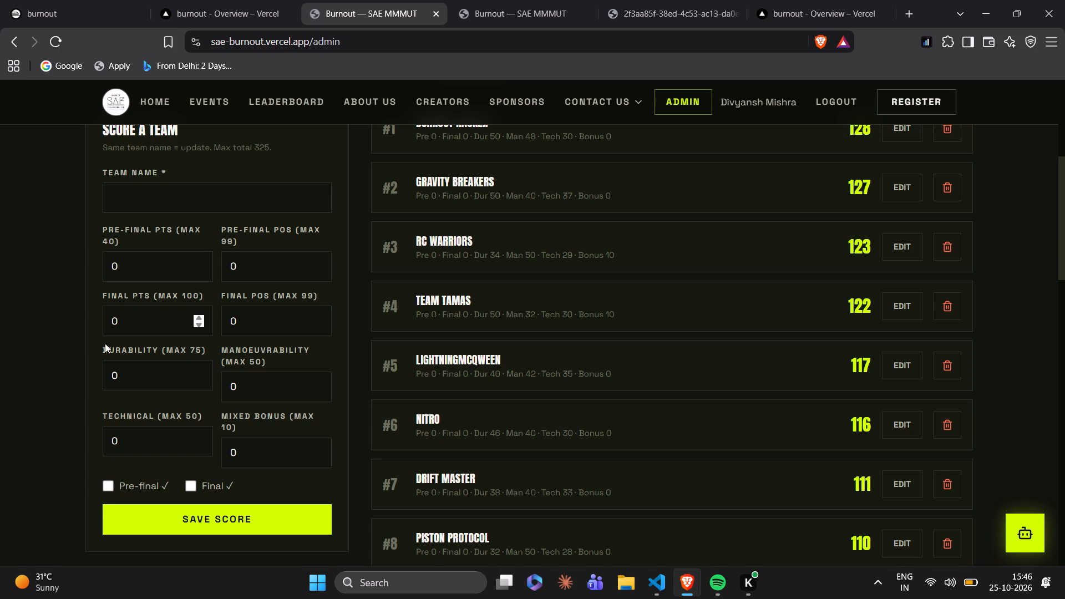
scroll(273, 350, up, 2)
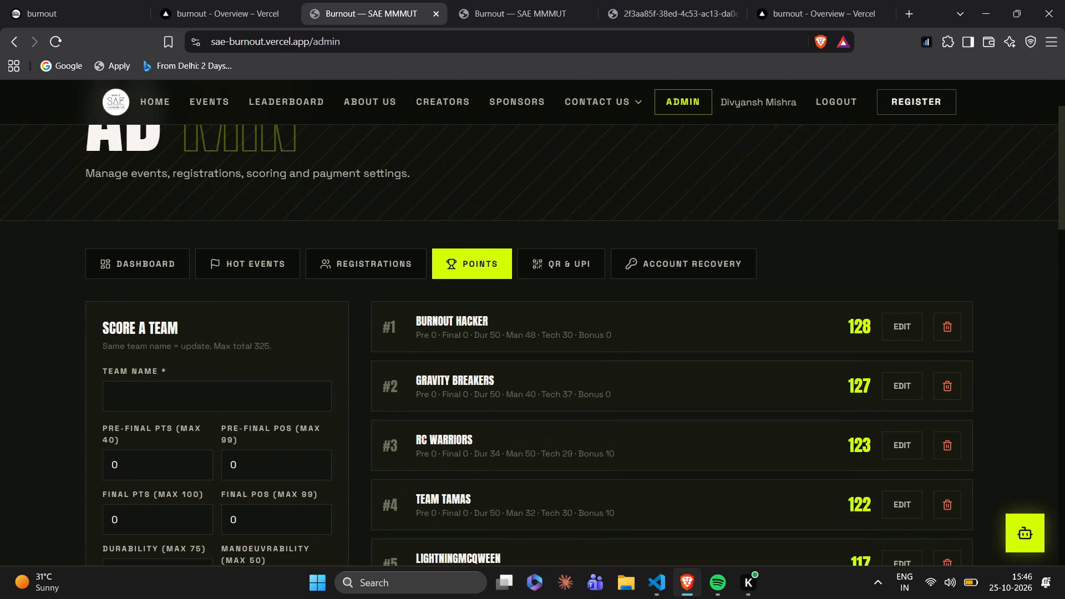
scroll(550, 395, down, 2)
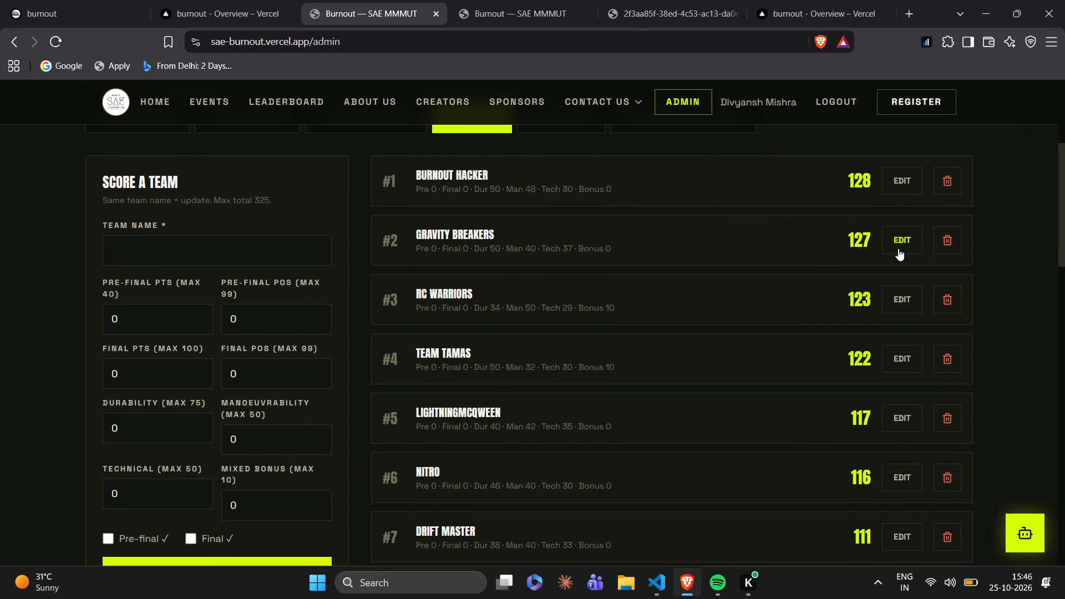
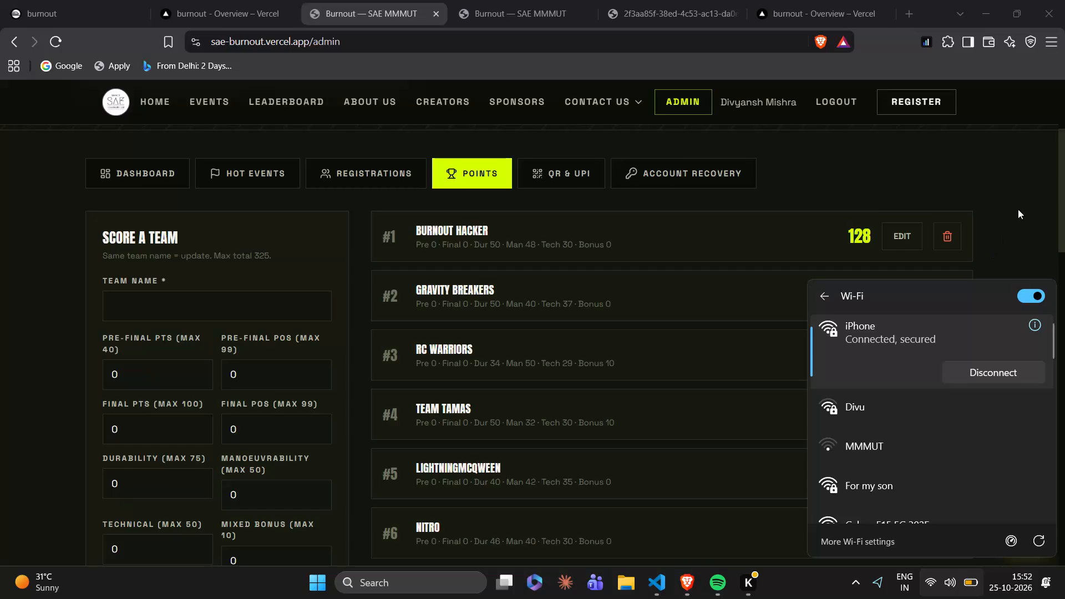
Dismiss the Wi-Fi network list and return to the ranked team list on the Points page.
click(1011, 190)
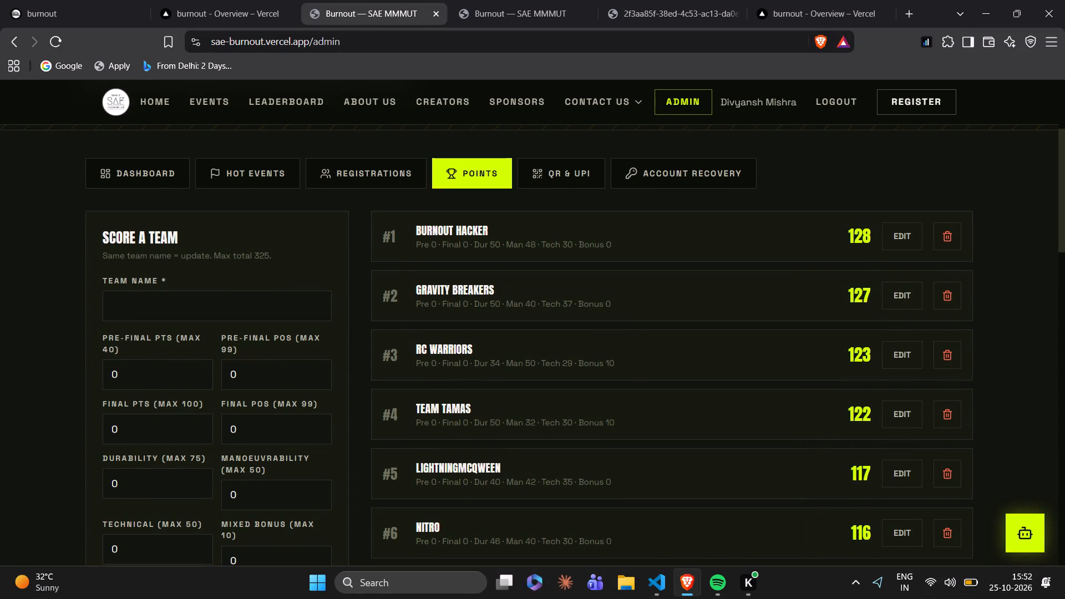
scroll(478, 490, down, 3)
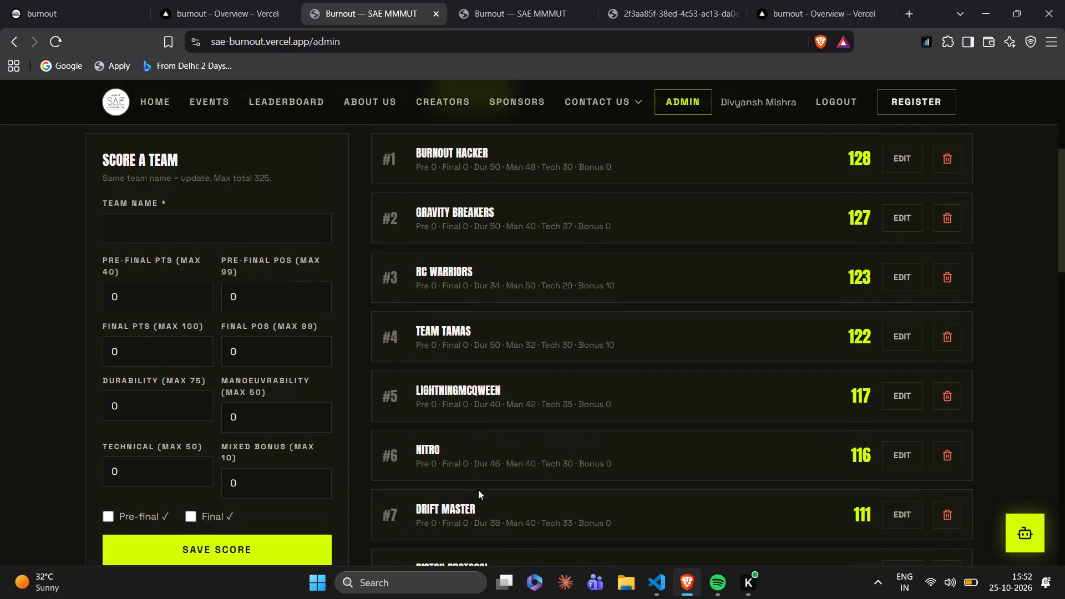
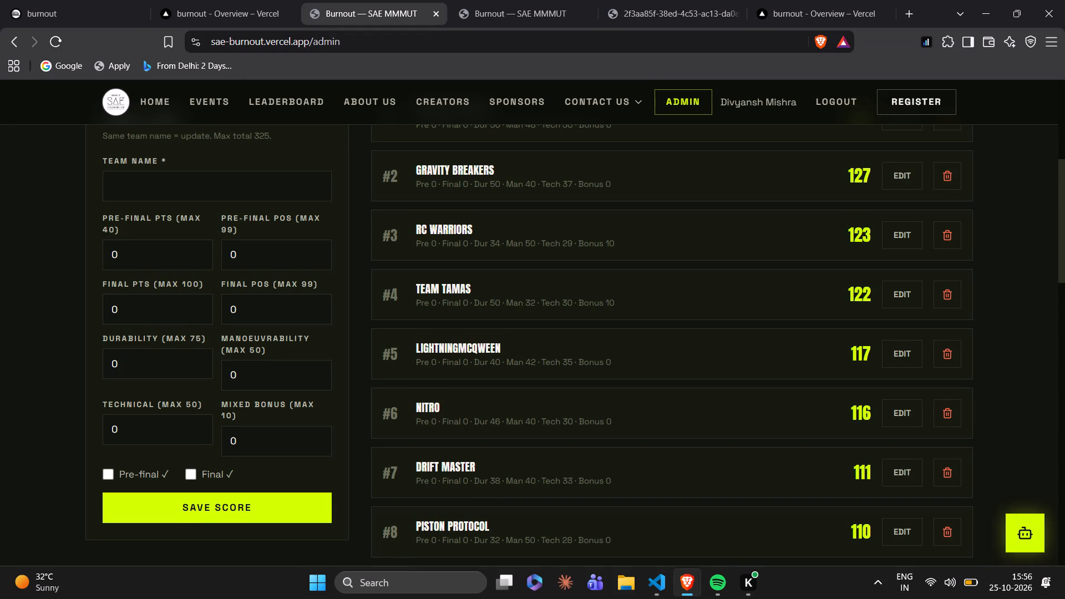
Open Team Torque's score for editing and set its technical points to 37.
scroll(596, 424, down, 7)
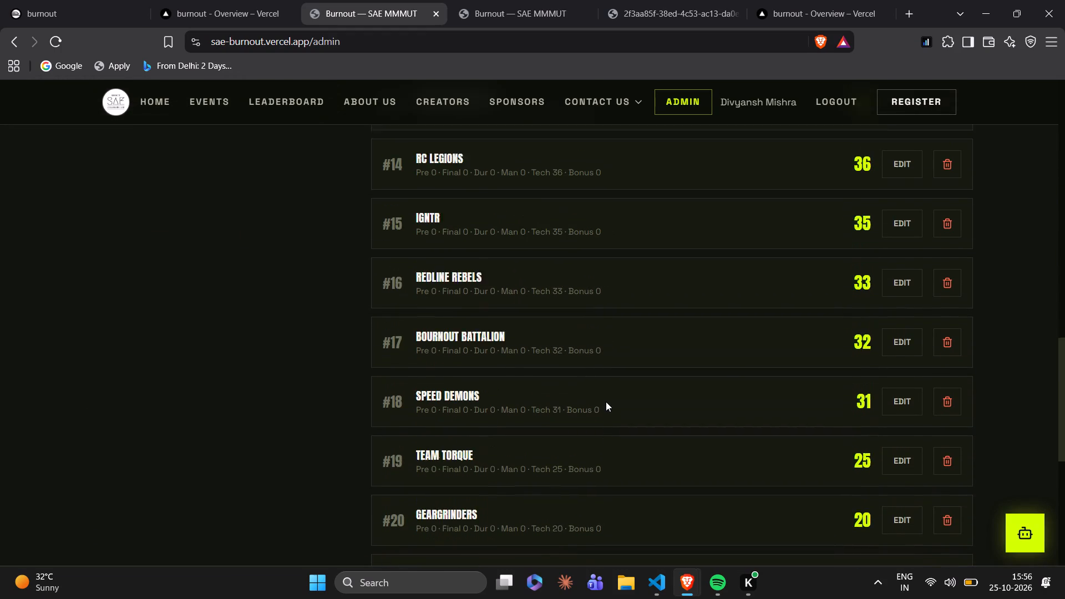
scroll(606, 402, down, 1)
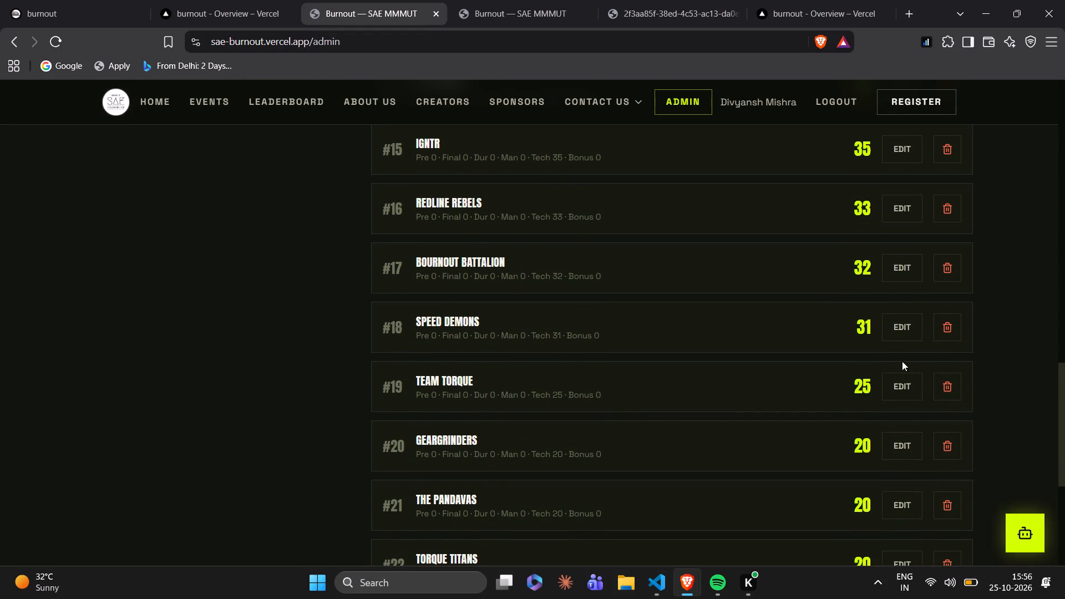
click(903, 384)
scroll(149, 241, up, 10)
scroll(149, 241, down, 5)
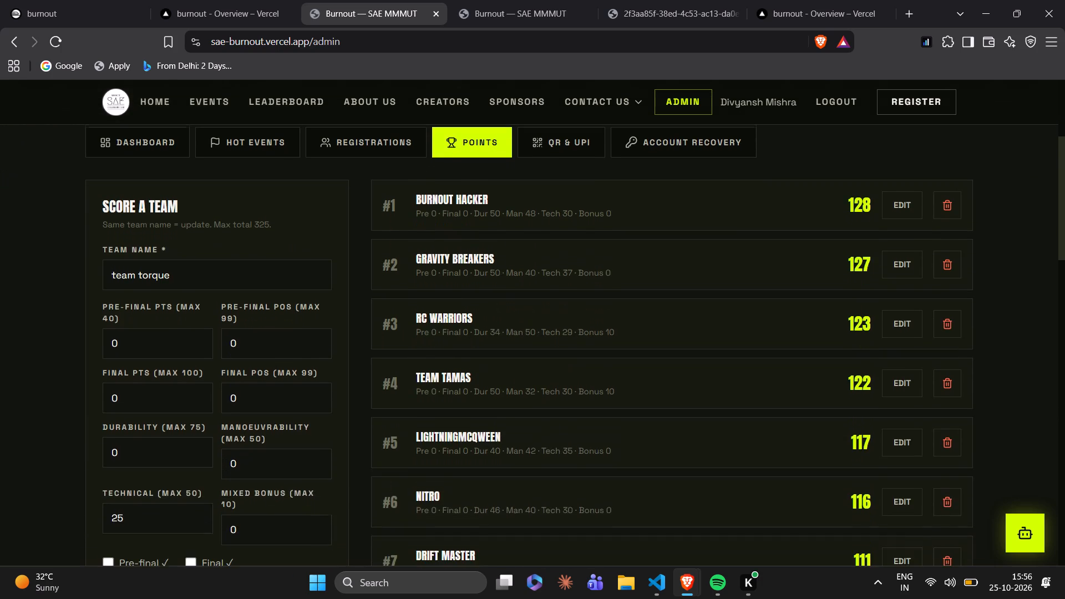
scroll(149, 241, down, 1)
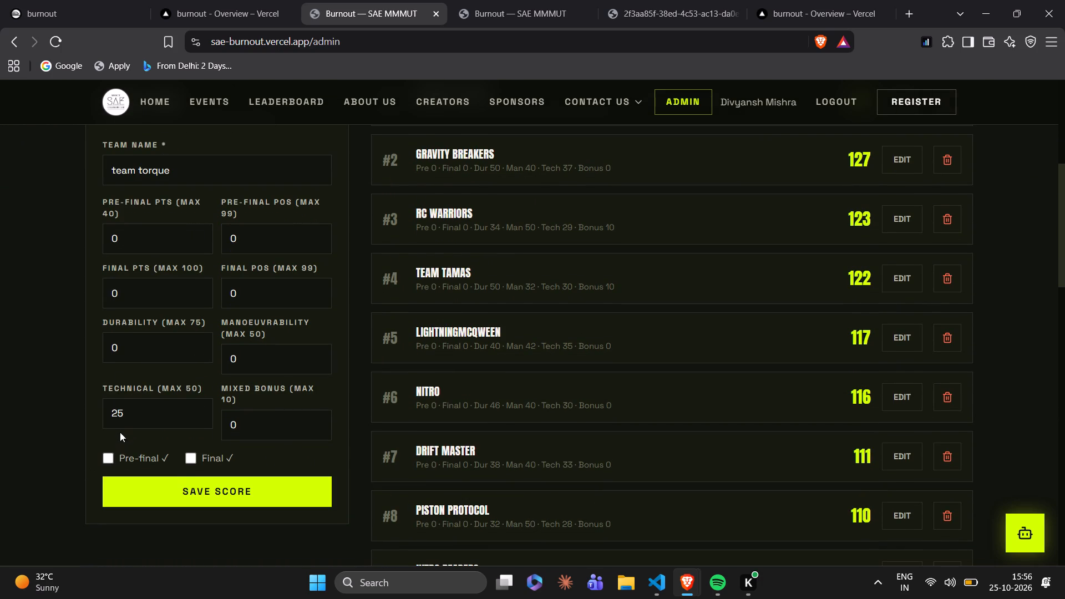
click(126, 418)
key(BackSpace)
key(BackSpace)
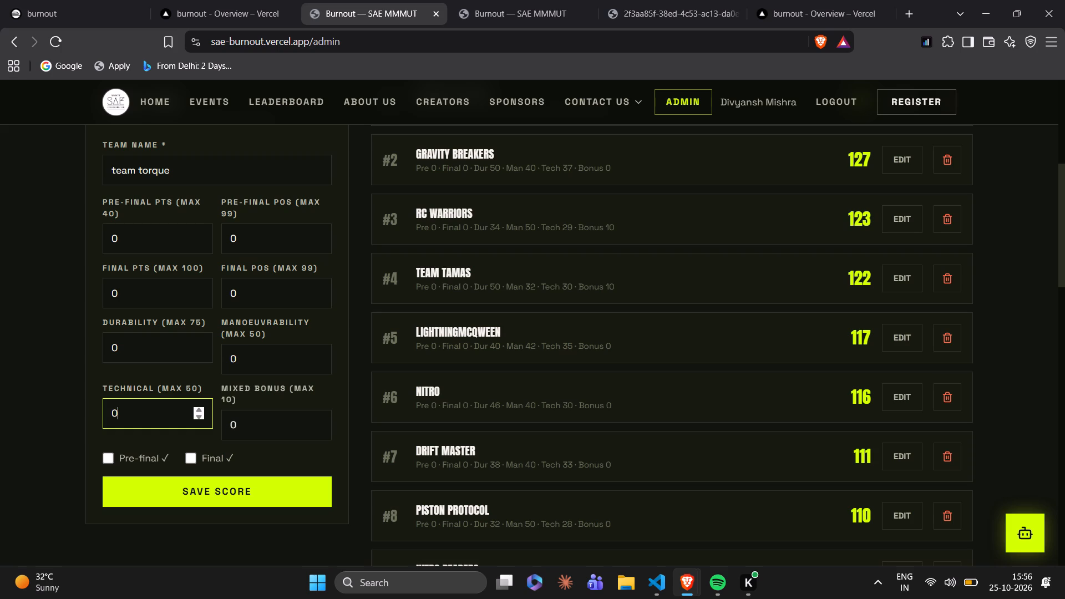
text(37)
key(Left)
key(Left)
key(BackSpace)
Set Team Torque's durability to 34 and manoeuvrability to 40, and save the score.
click(124, 349)
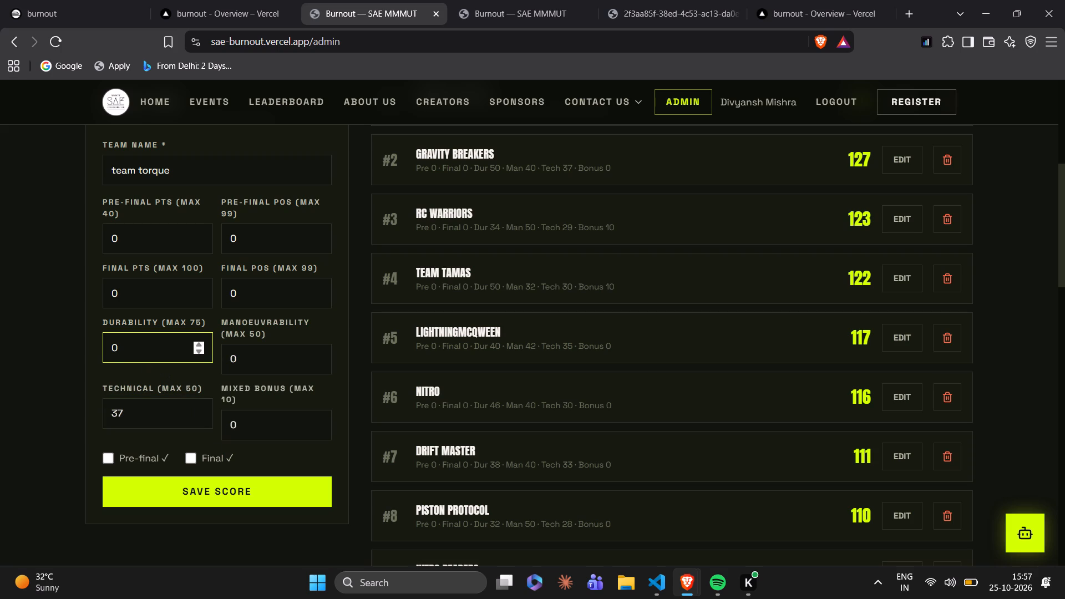
text(34)
key(Left)
key(Left)
key(BackSpace)
click(257, 356)
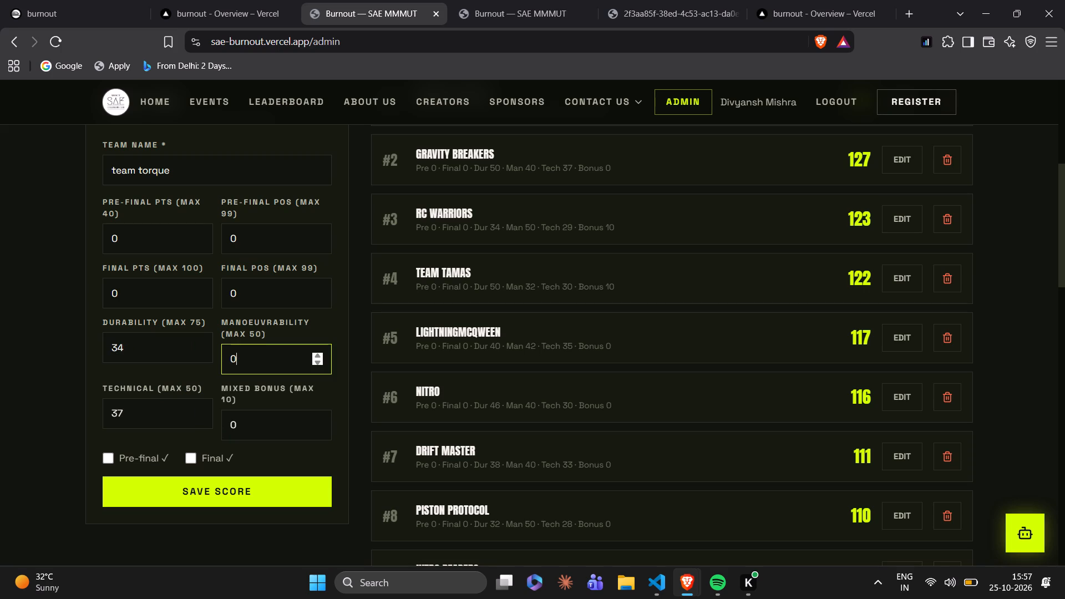
key(Left)
key(4)
click(225, 496)
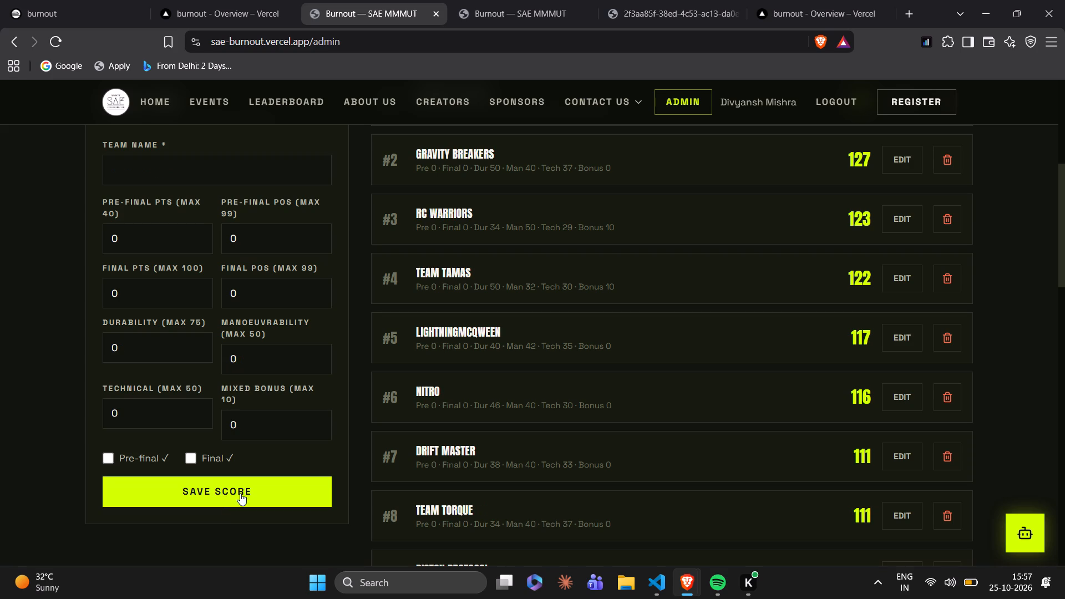
Review the upper part of the ranked team list, comparing the totals and points breakdowns of the leading teams.
scroll(622, 334, down, 2)
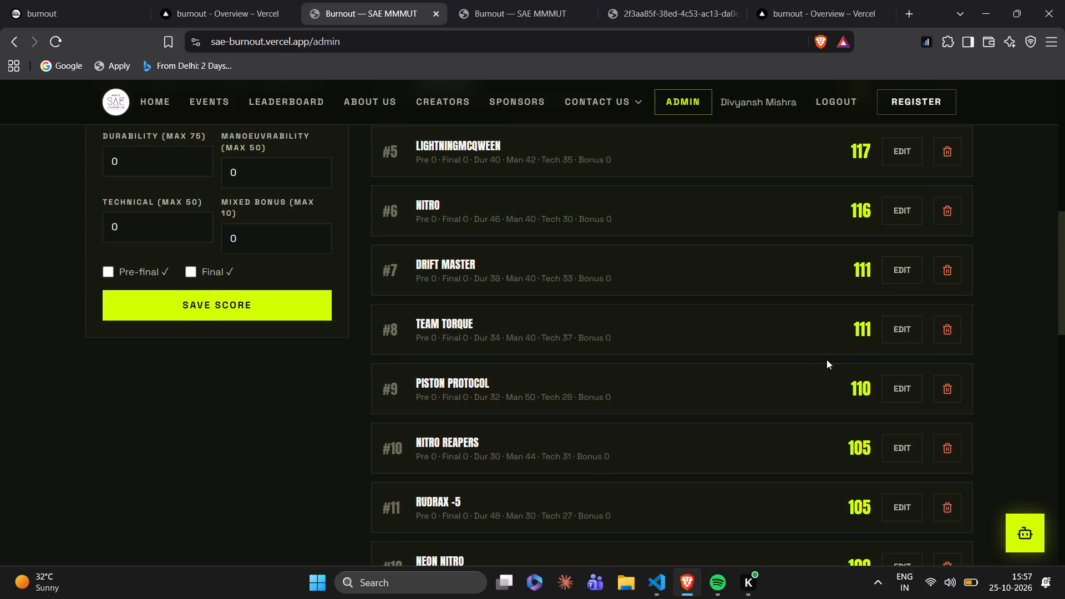
scroll(826, 359, up, 1)
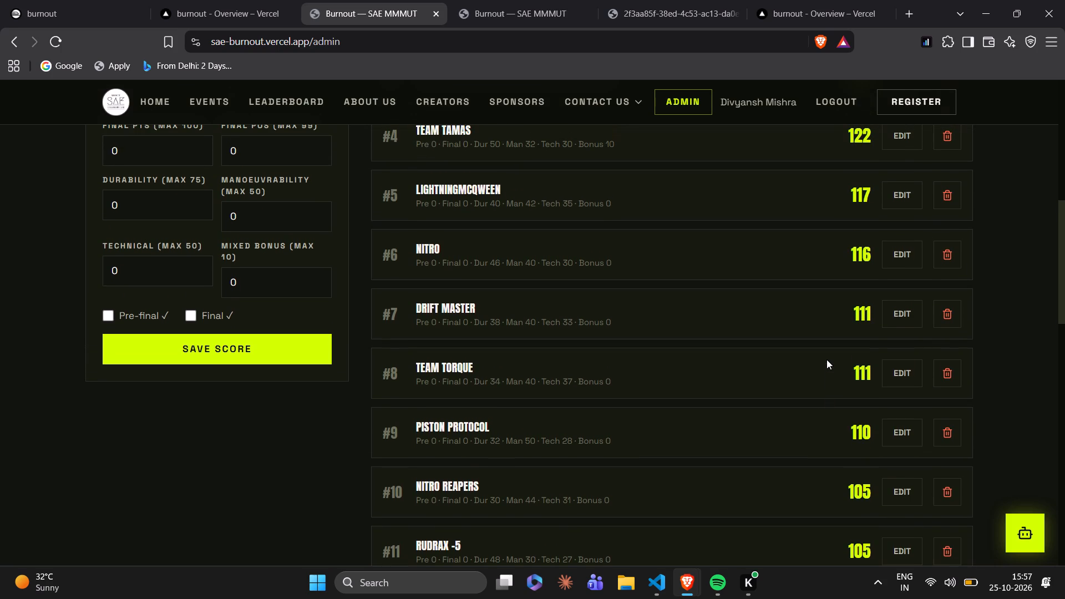
scroll(826, 359, up, 3)
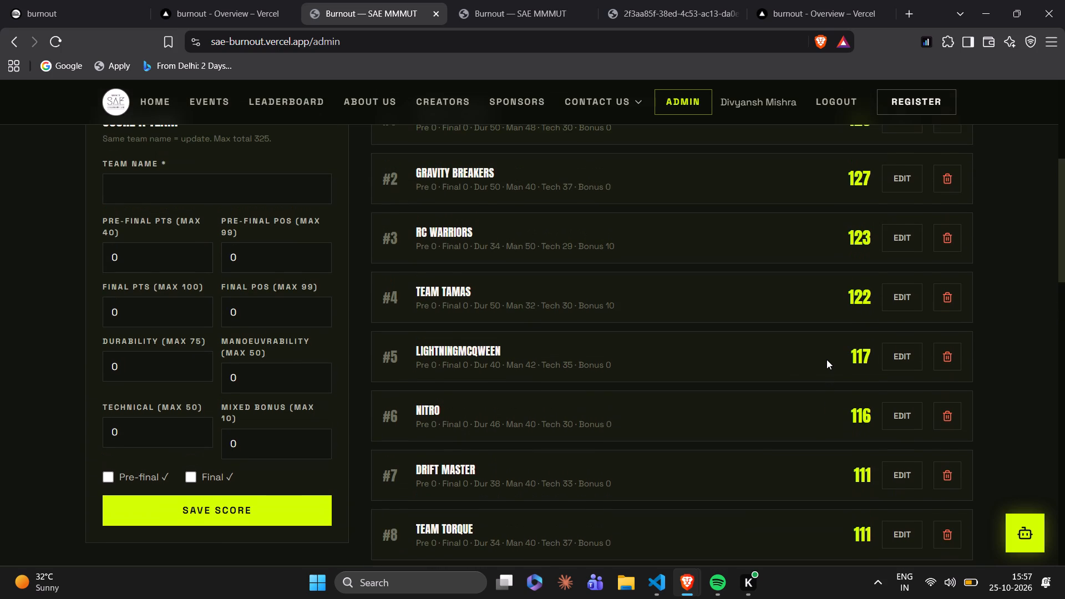
scroll(826, 359, right, 1)
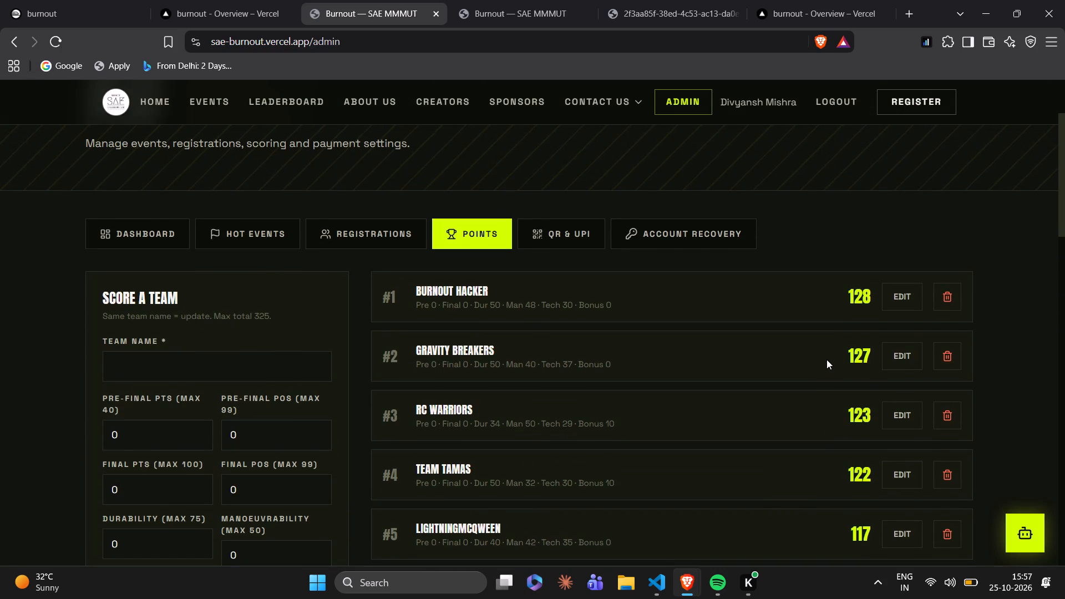
scroll(826, 359, right, 1)
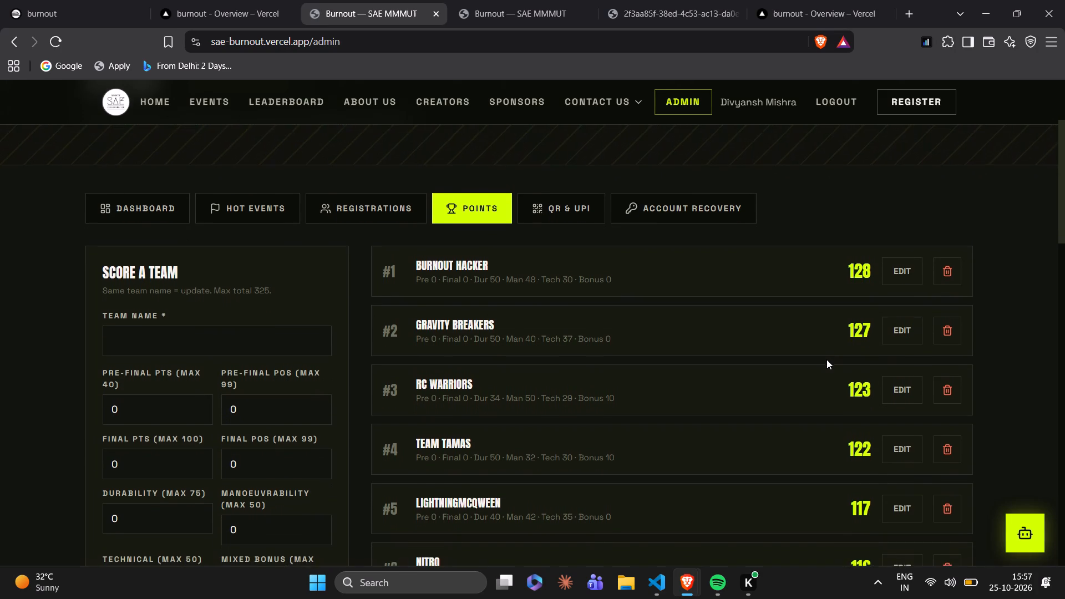
scroll(826, 359, right, 1)
scroll(826, 359, down, 1)
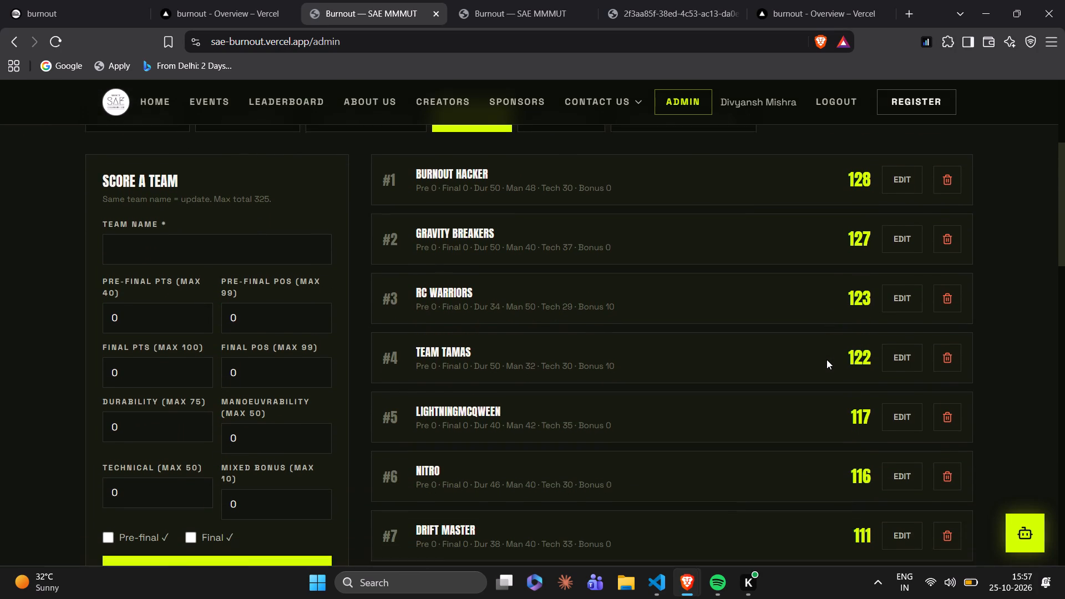
scroll(826, 359, down, 1)
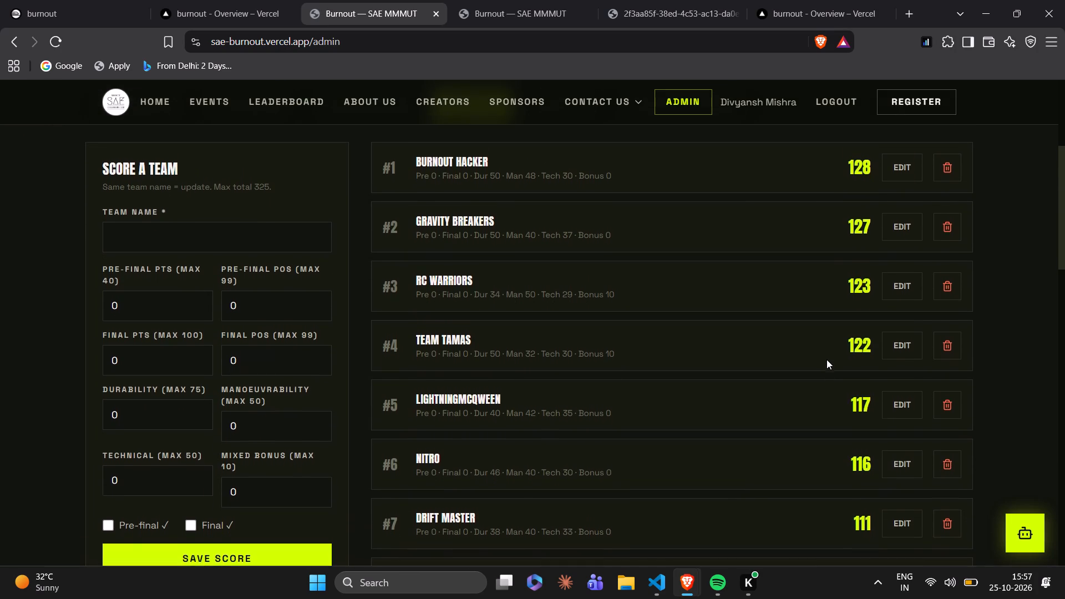
scroll(826, 359, down, 1)
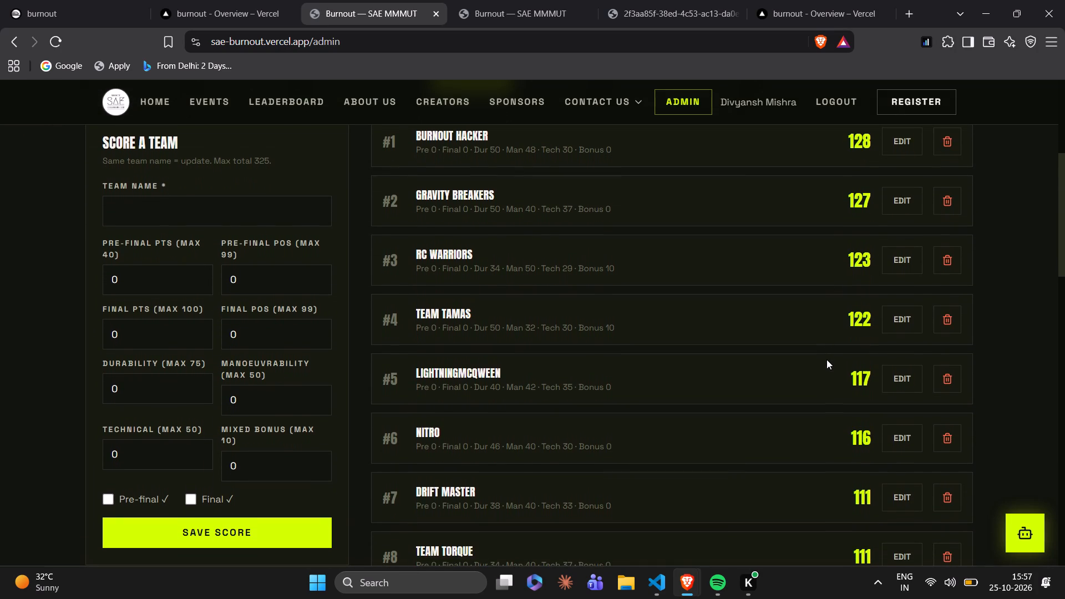
scroll(826, 359, down, 4)
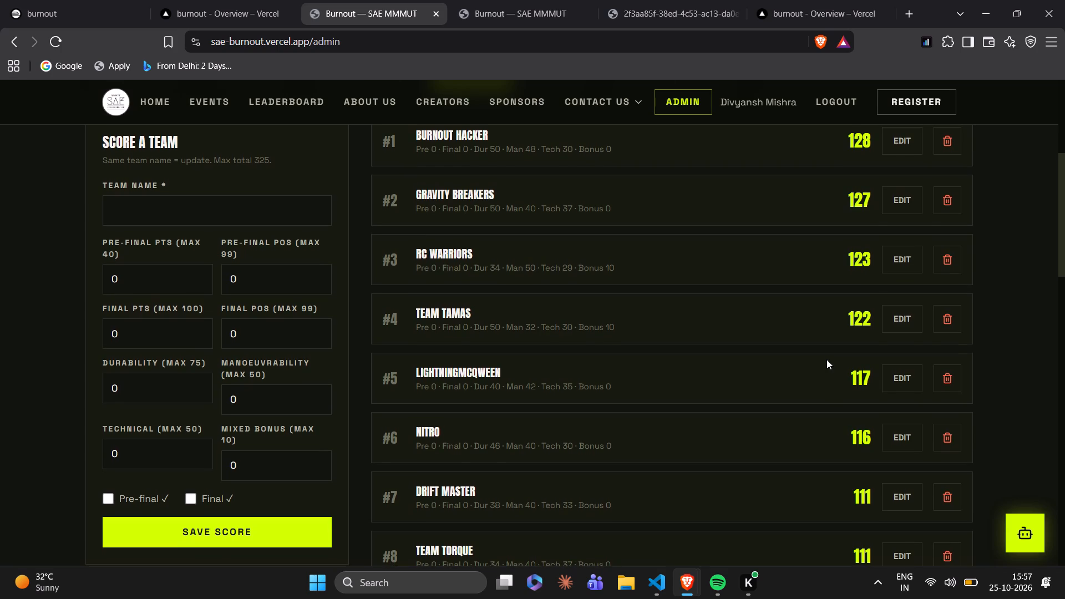
scroll(826, 359, down, 3)
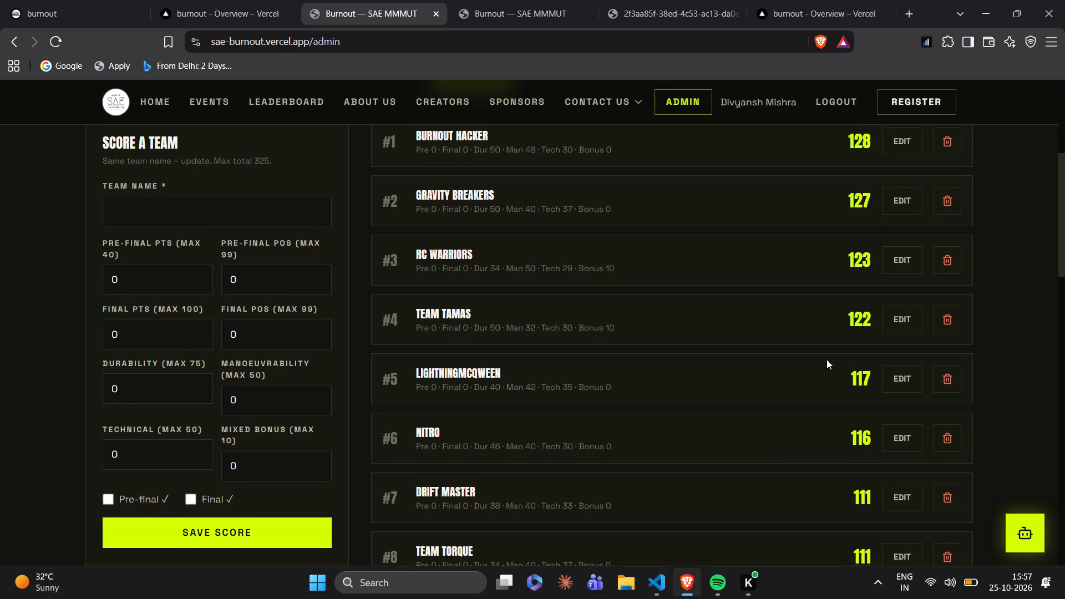
scroll(826, 359, down, 3)
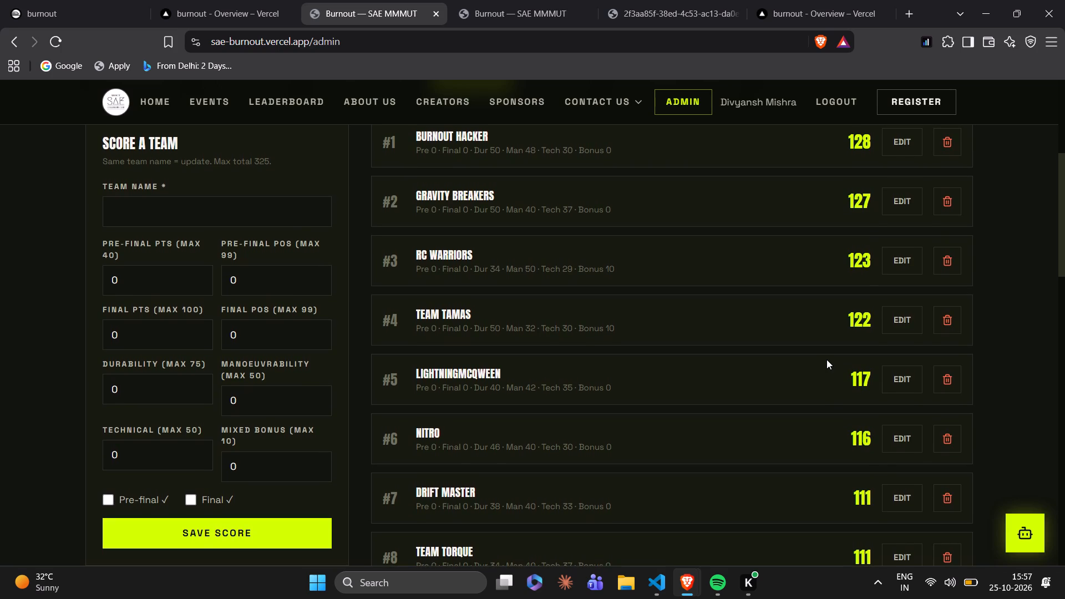
scroll(826, 359, down, 1)
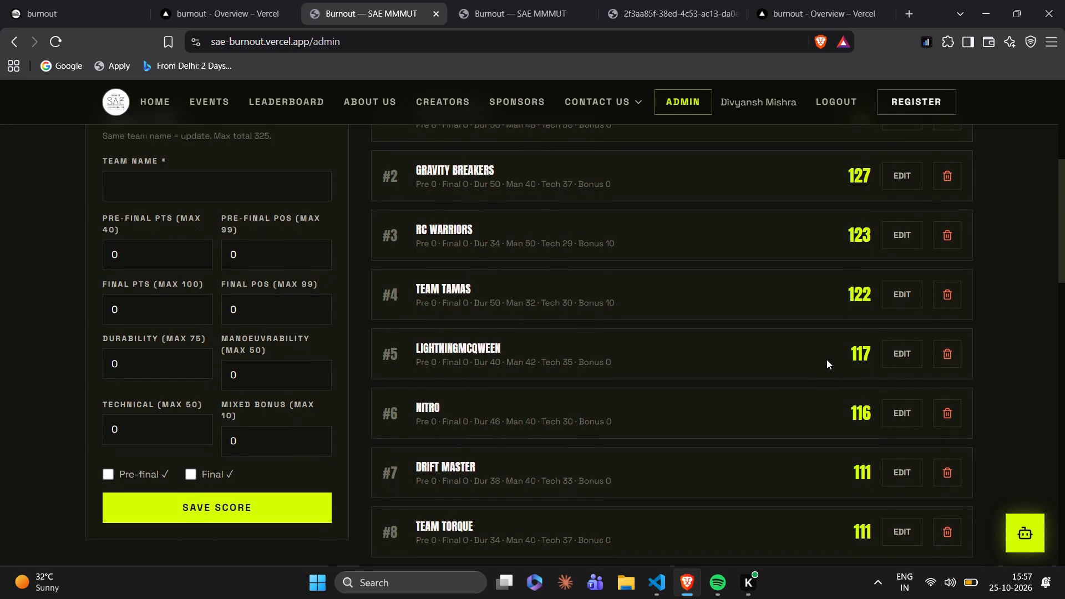
scroll(826, 359, down, 2)
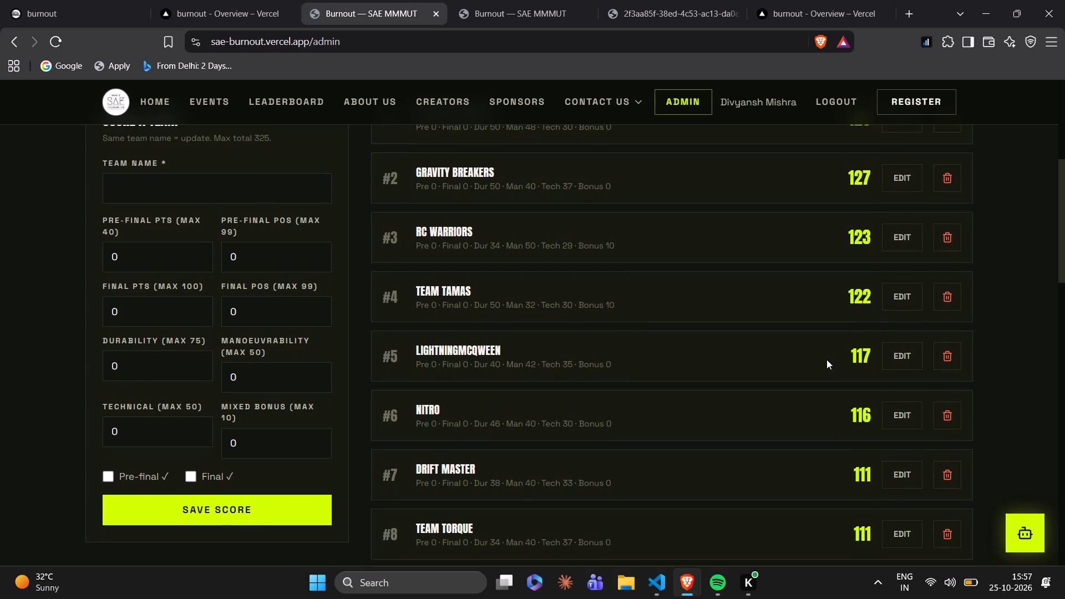
scroll(826, 359, down, 3)
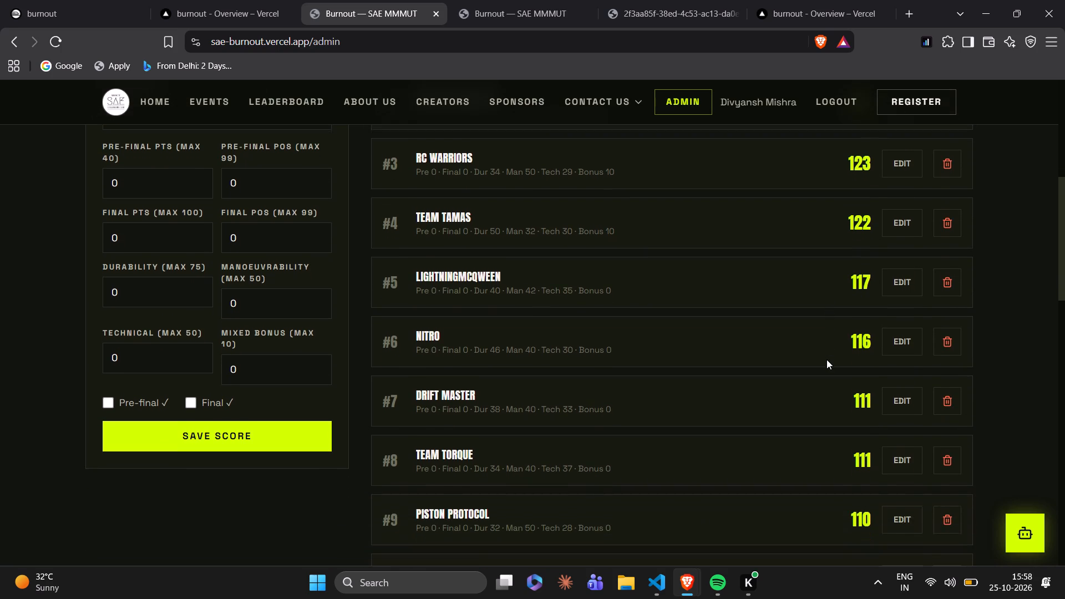
scroll(826, 359, down, 1)
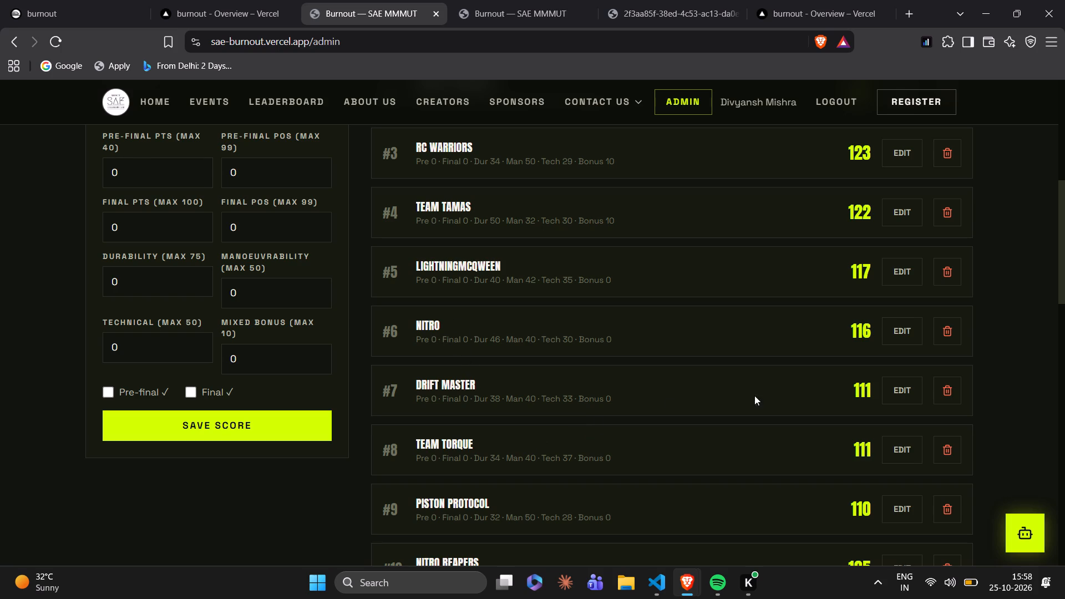
Change Drift Master's durability points to 37 and save the score.
click(899, 389)
click(143, 285)
key(BackSpace)
key(7)
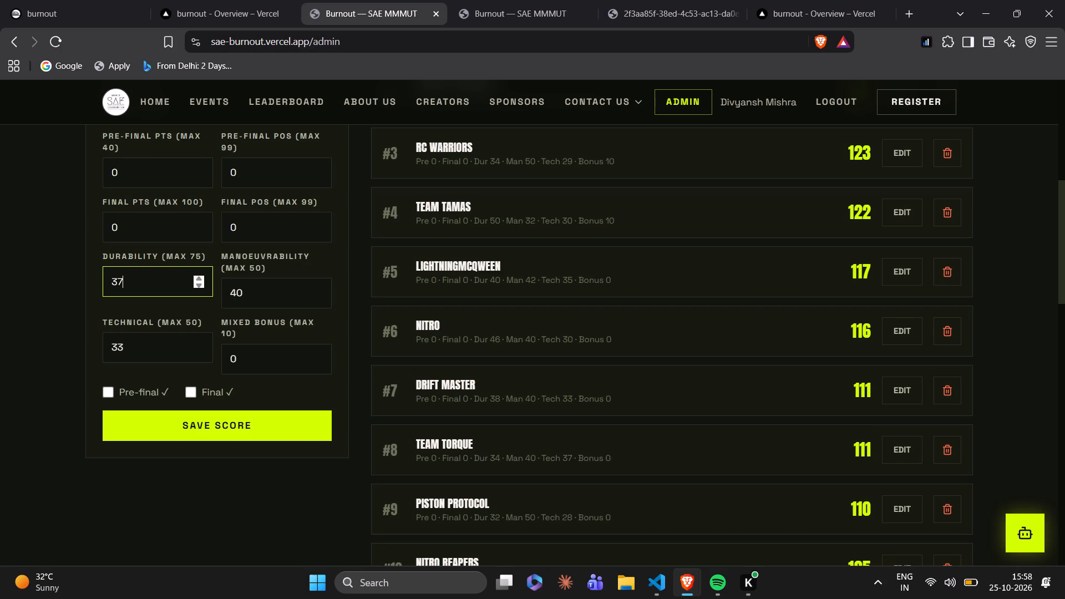
click(160, 423)
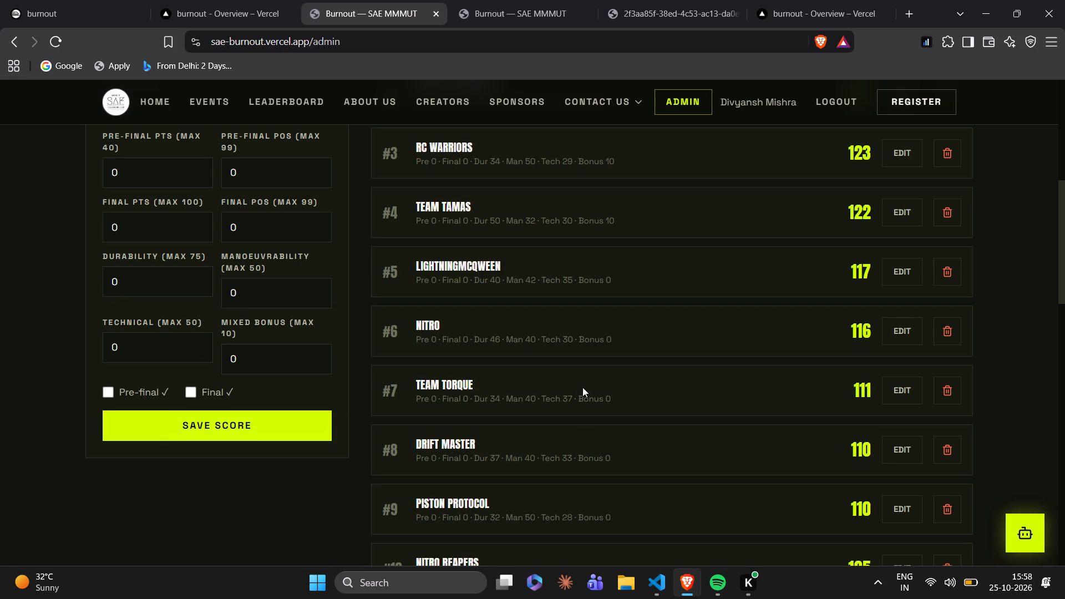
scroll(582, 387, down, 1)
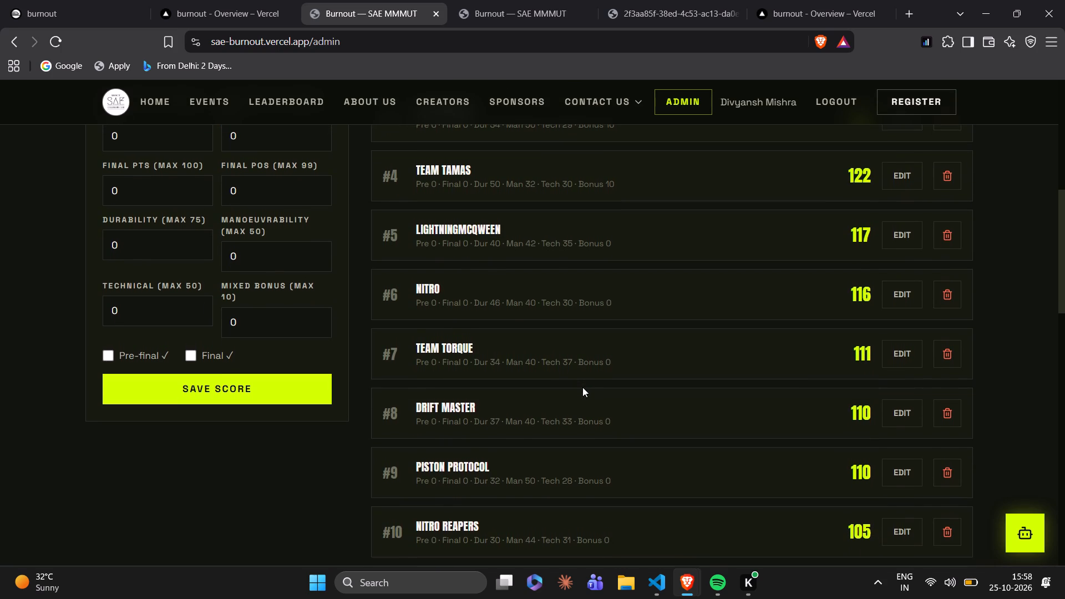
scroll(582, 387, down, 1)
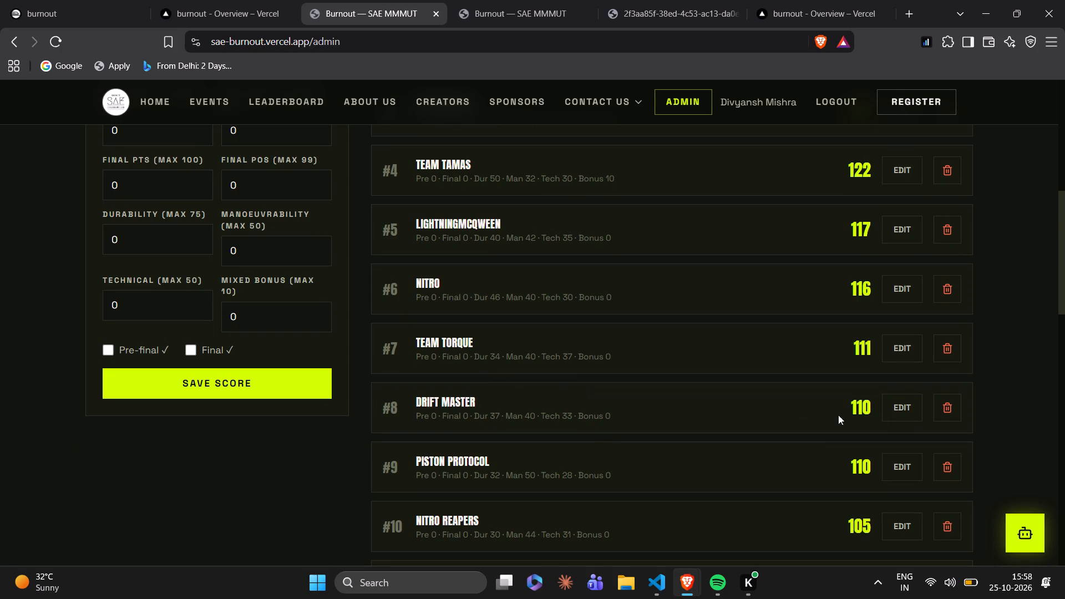
Change Drift Master's technical points to 31 and save the score.
click(904, 408)
double_click(156, 302)
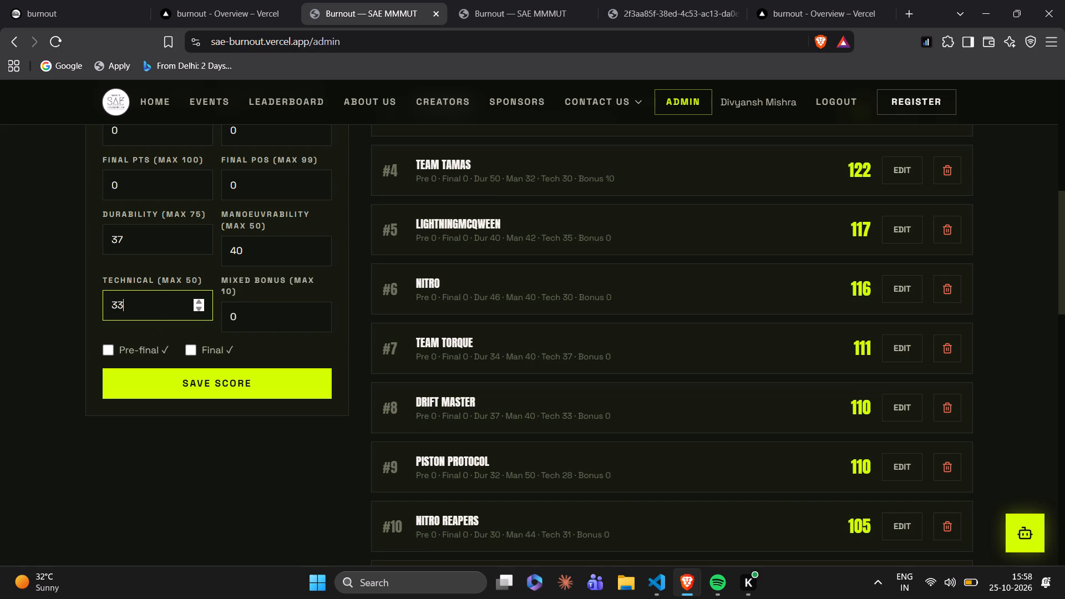
key(BackSpace)
key(1)
click(234, 390)
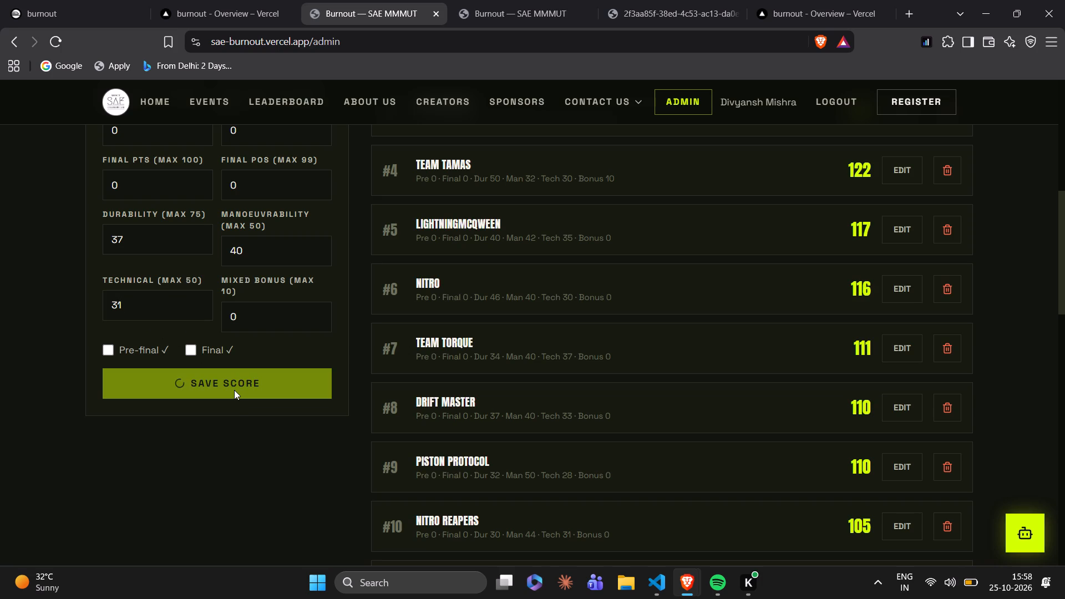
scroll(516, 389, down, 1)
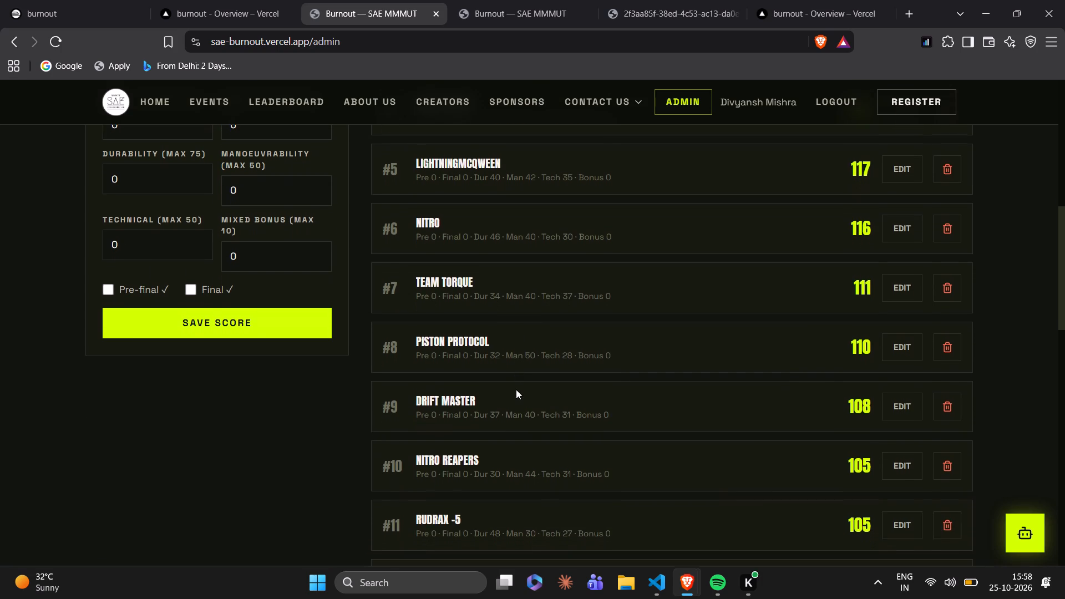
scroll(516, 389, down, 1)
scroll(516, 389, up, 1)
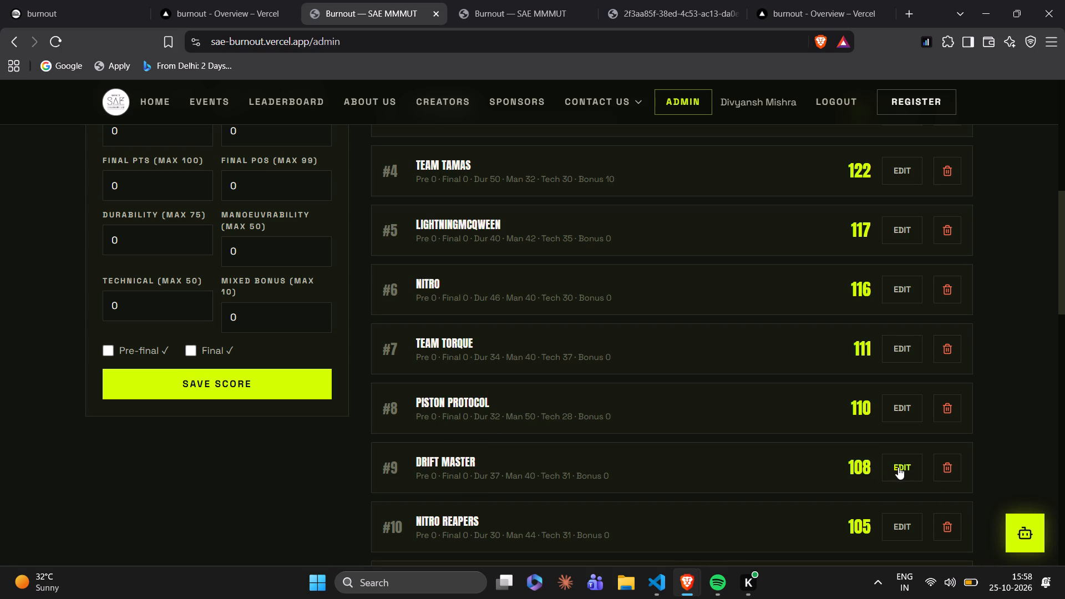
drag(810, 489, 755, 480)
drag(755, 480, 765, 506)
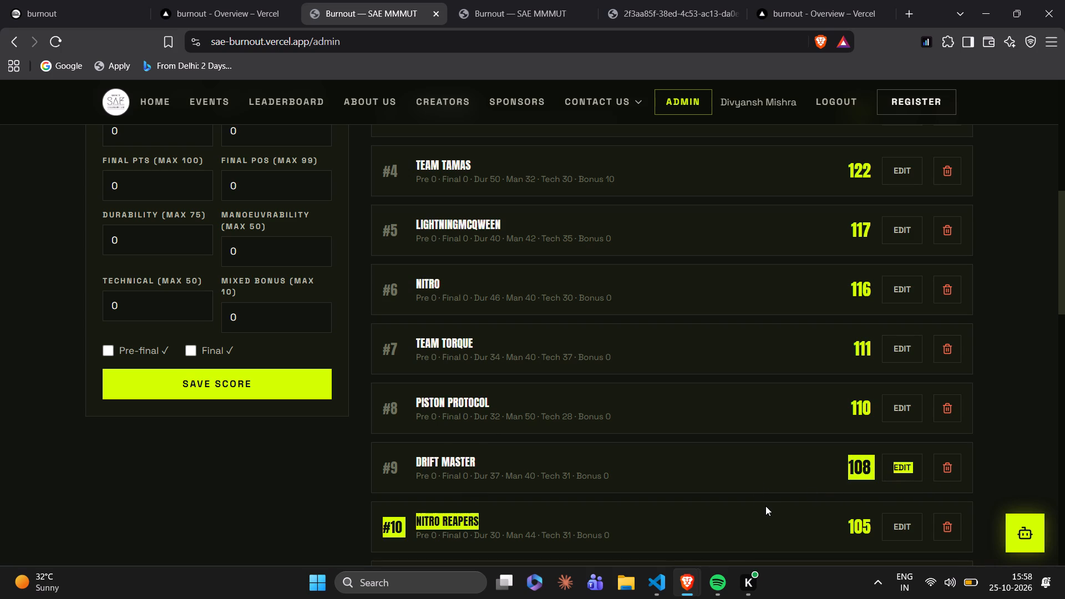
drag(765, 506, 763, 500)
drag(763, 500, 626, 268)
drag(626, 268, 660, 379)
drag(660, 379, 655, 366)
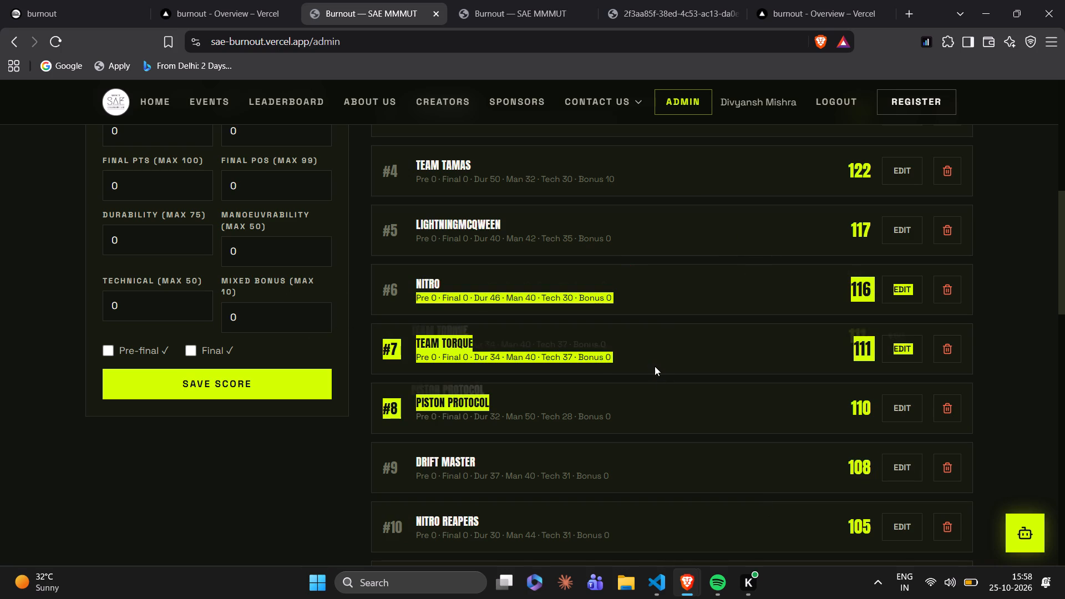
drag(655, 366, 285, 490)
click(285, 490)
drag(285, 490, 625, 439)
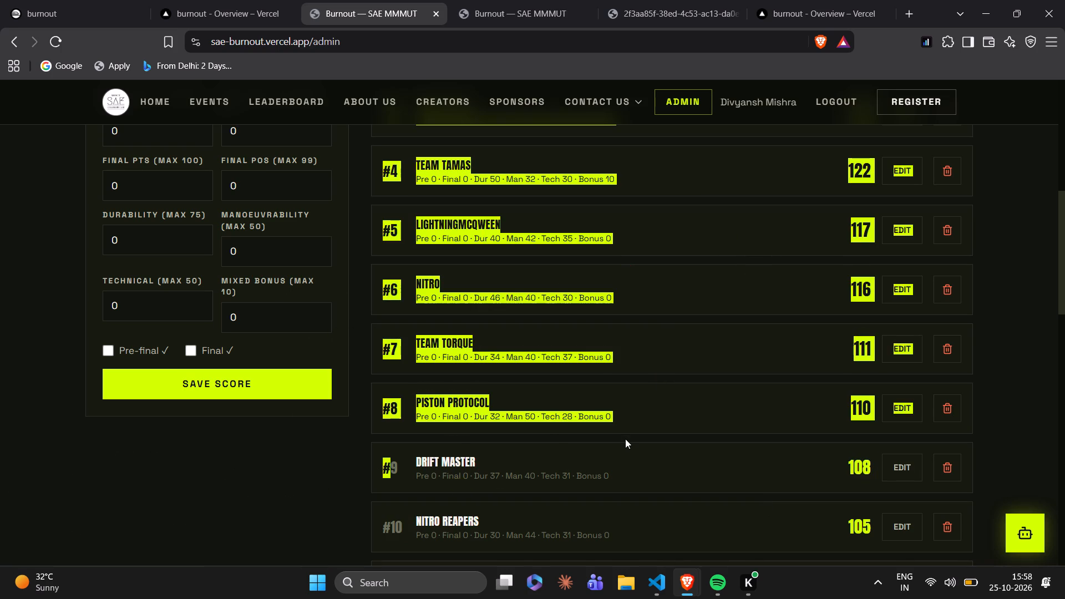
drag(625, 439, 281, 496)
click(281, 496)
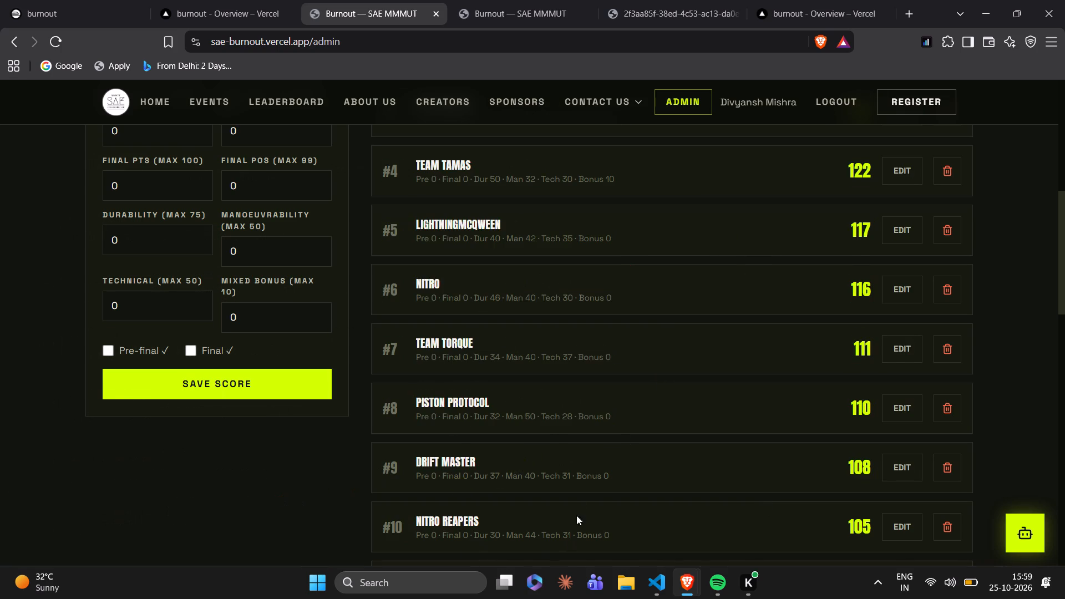
Set Redline Rebels' durability to 50 and manoeuvrability to 30, and save the score.
scroll(581, 490, down, 7)
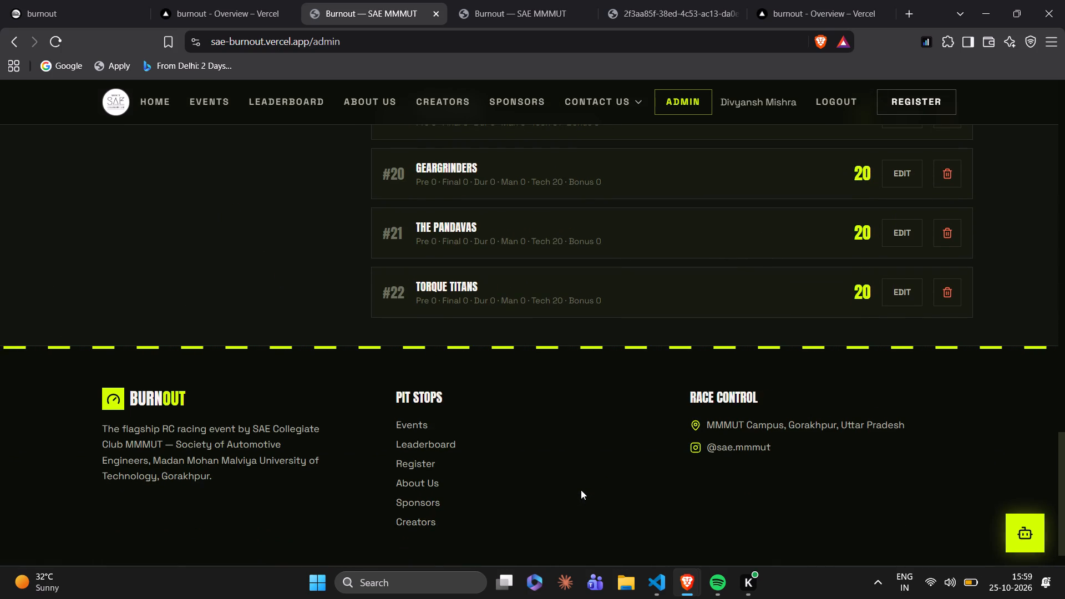
scroll(581, 490, up, 4)
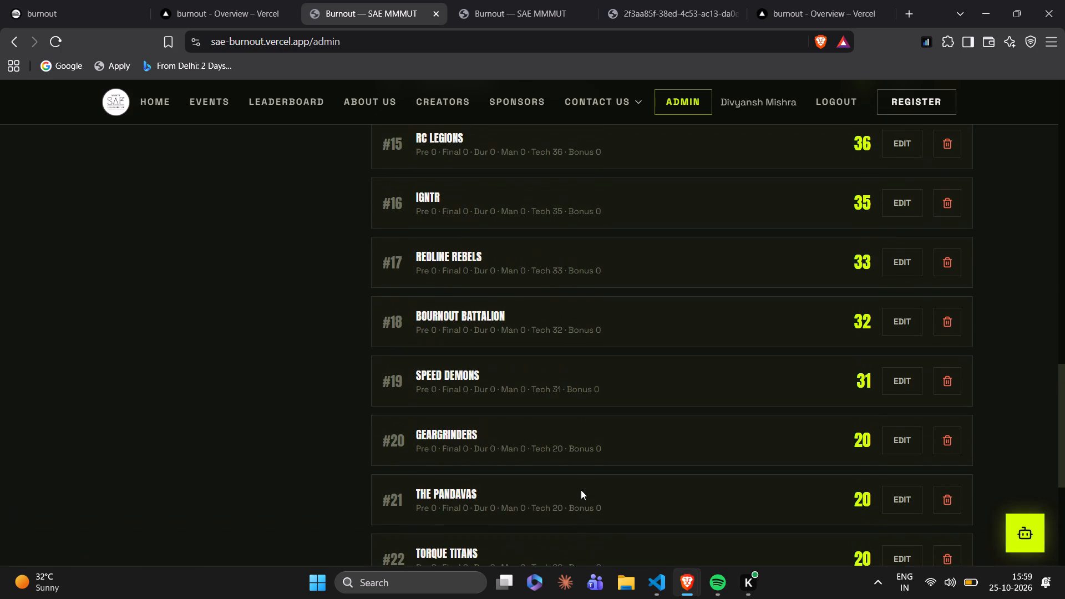
scroll(581, 490, up, 1)
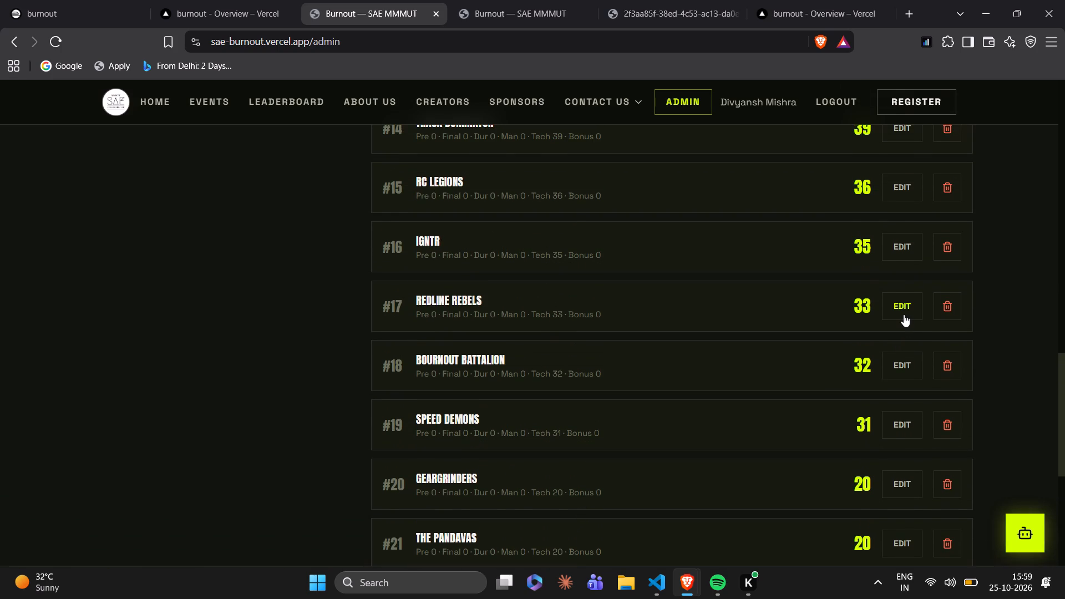
click(904, 314)
scroll(135, 355, up, 7)
scroll(183, 414, down, 4)
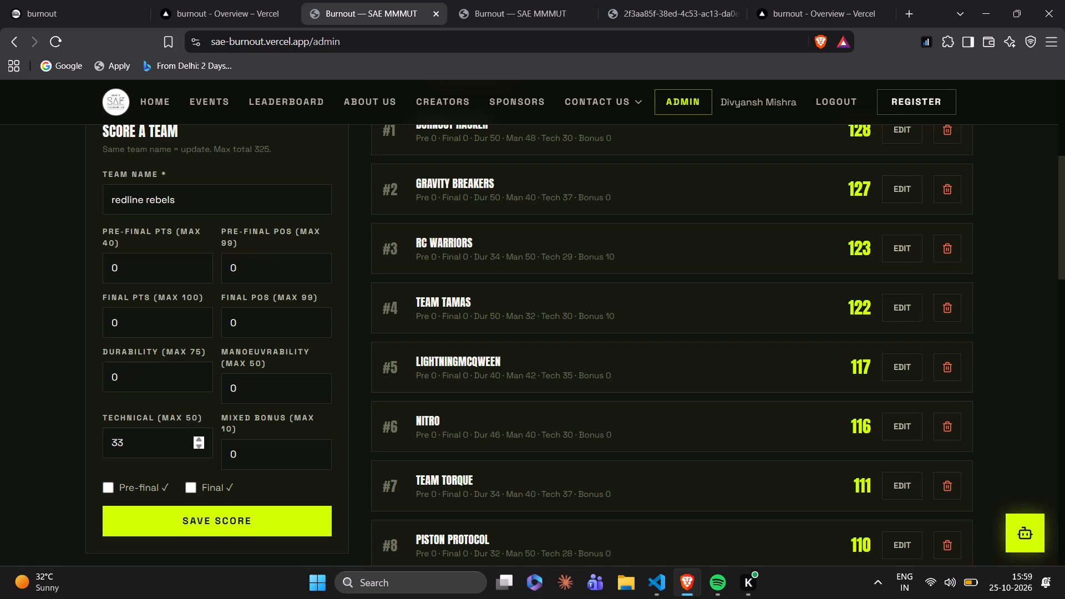
click(110, 385)
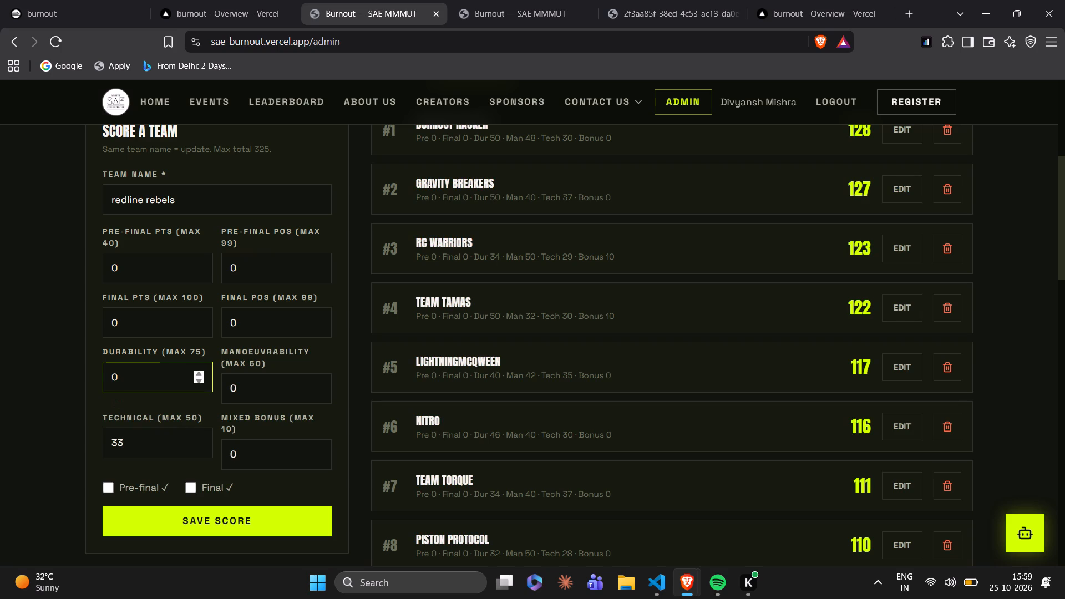
key(5)
click(231, 390)
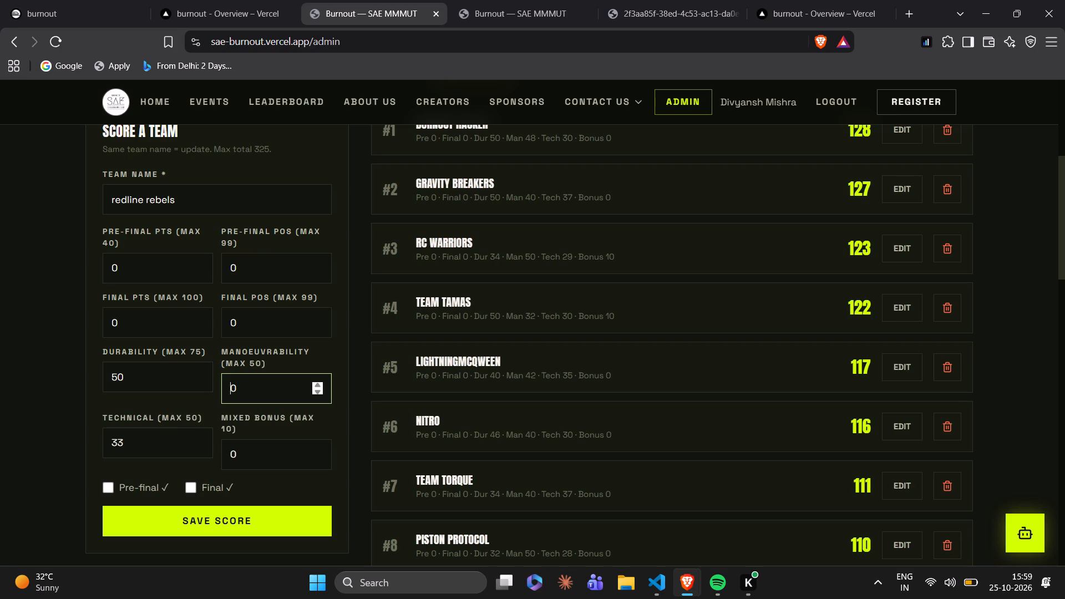
key(3)
click(209, 514)
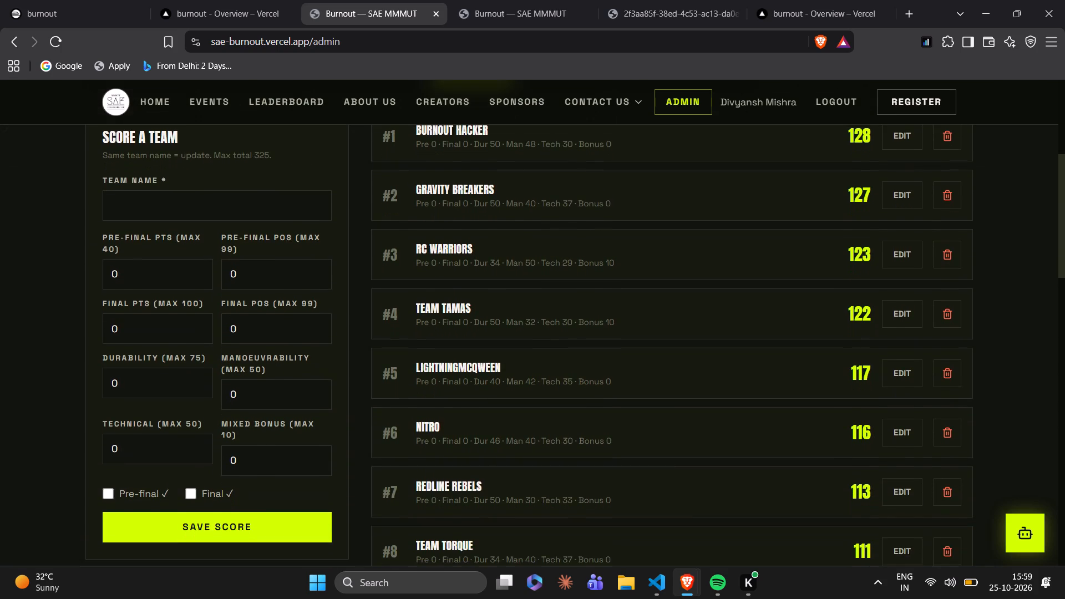
Review the ranked team list from the leaders down to the lower-placed teams, checking each team's total and points breakdown.
scroll(608, 379, down, 2)
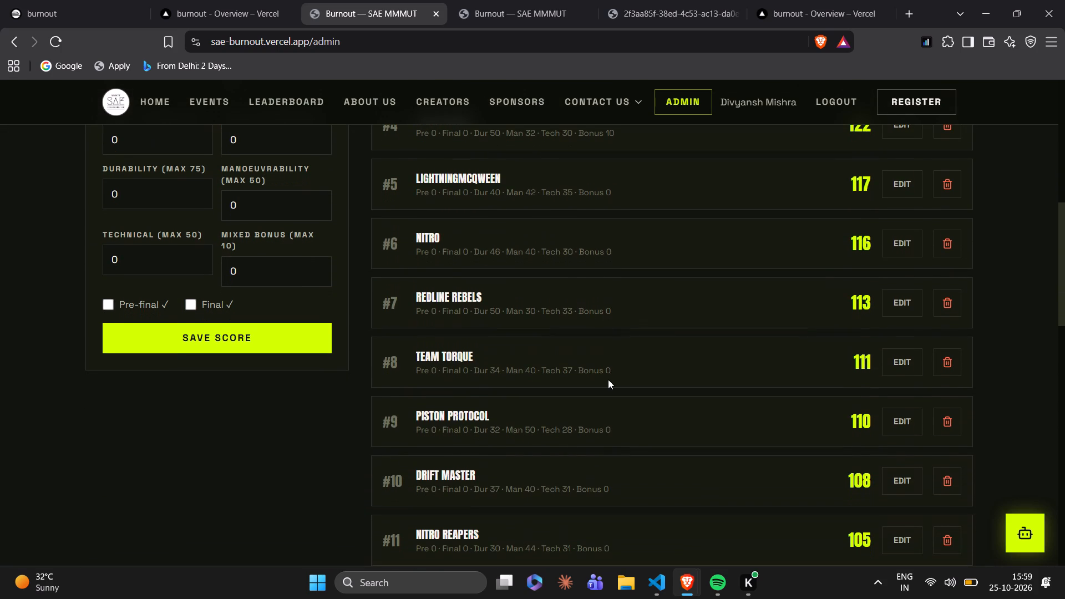
scroll(450, 427, up, 1)
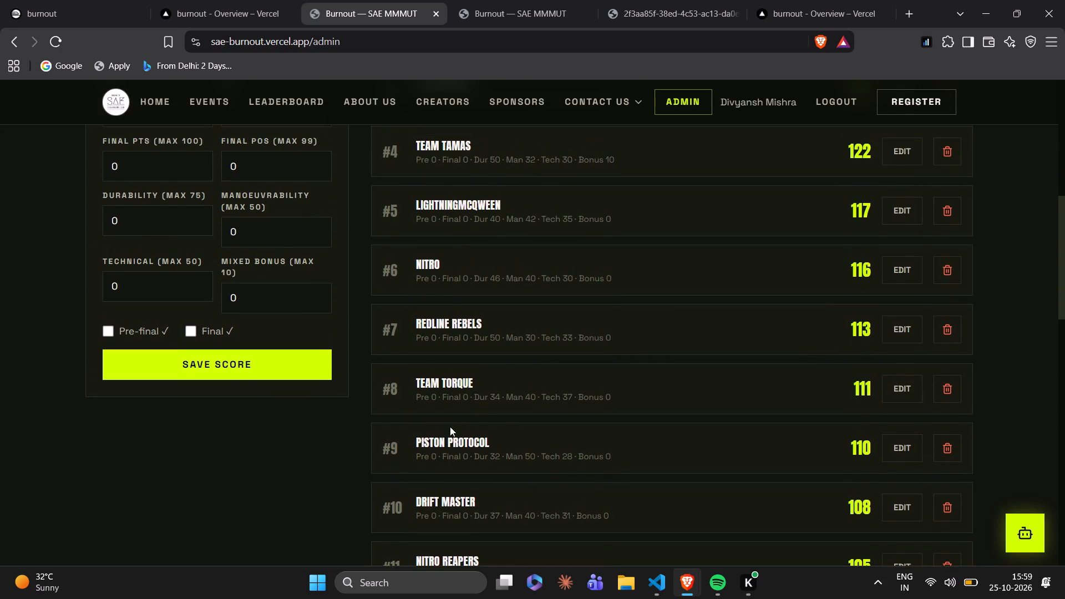
scroll(450, 427, up, 5)
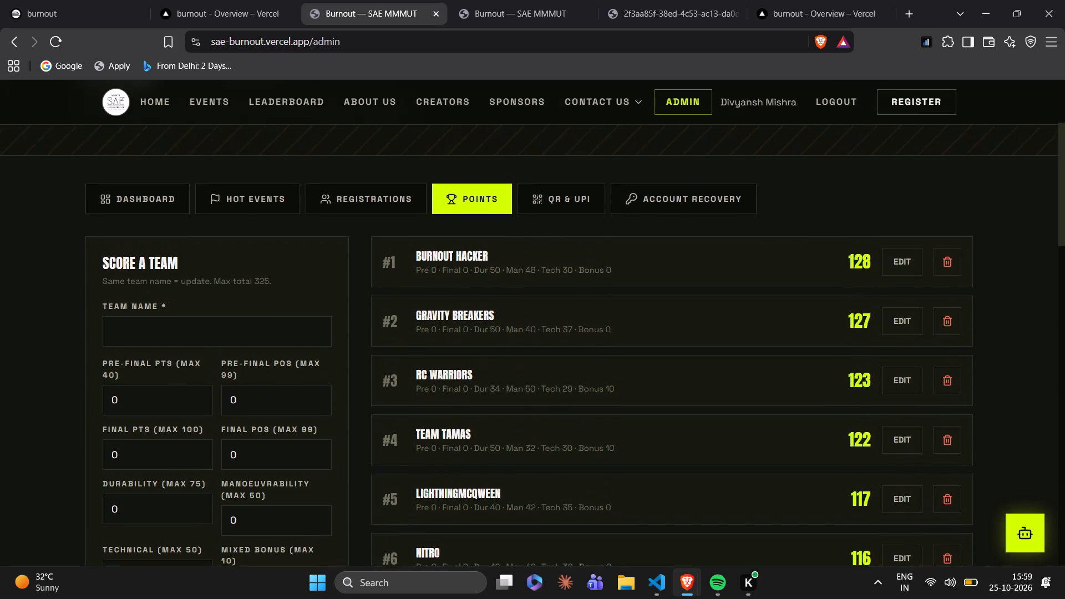
scroll(450, 427, up, 1)
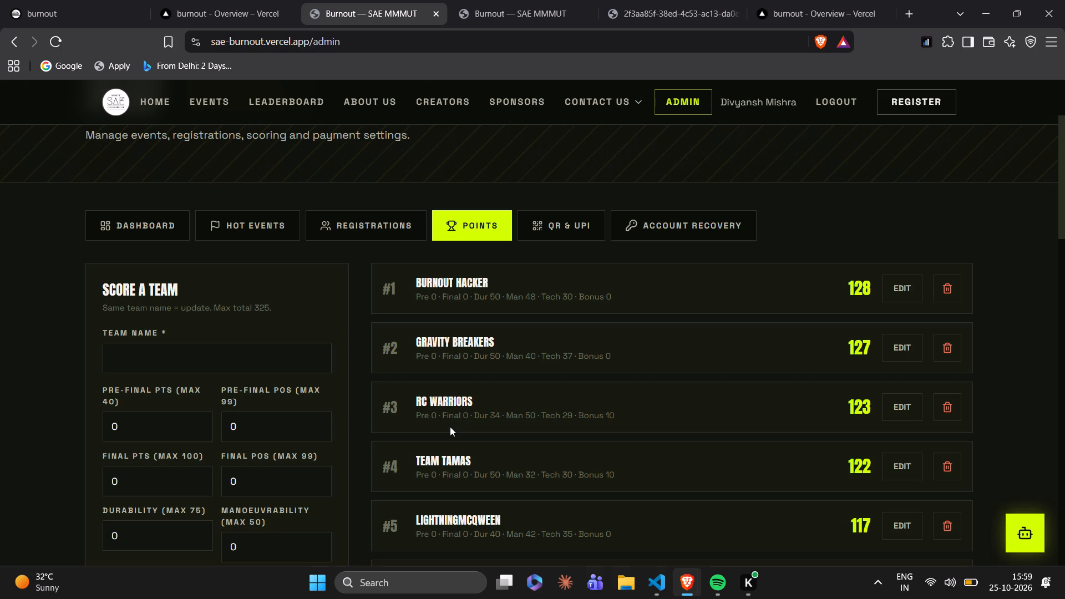
scroll(491, 390, down, 1)
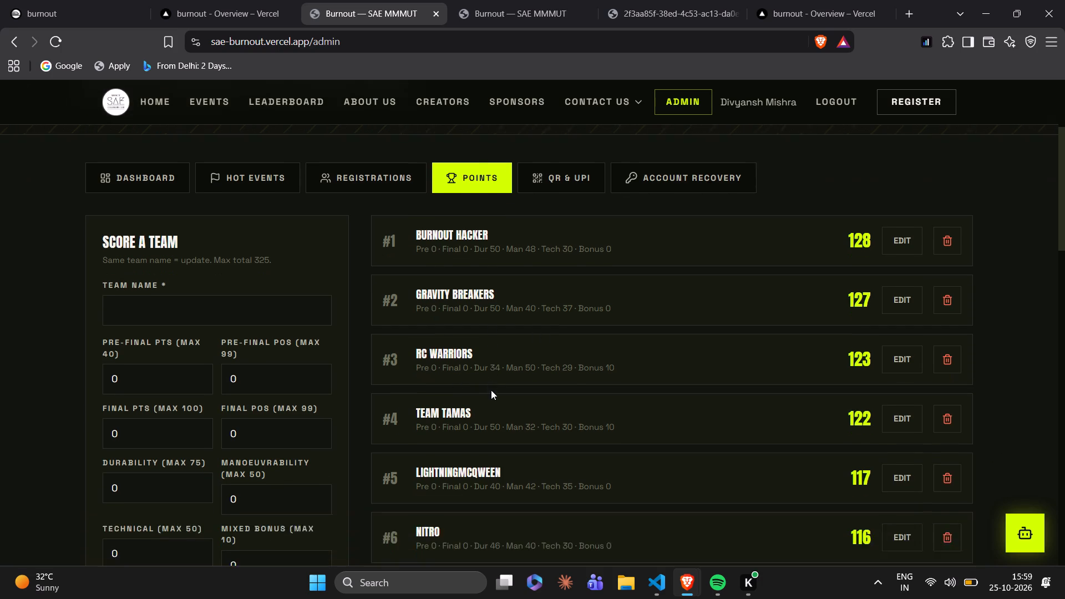
scroll(491, 390, down, 2)
scroll(491, 390, up, 1)
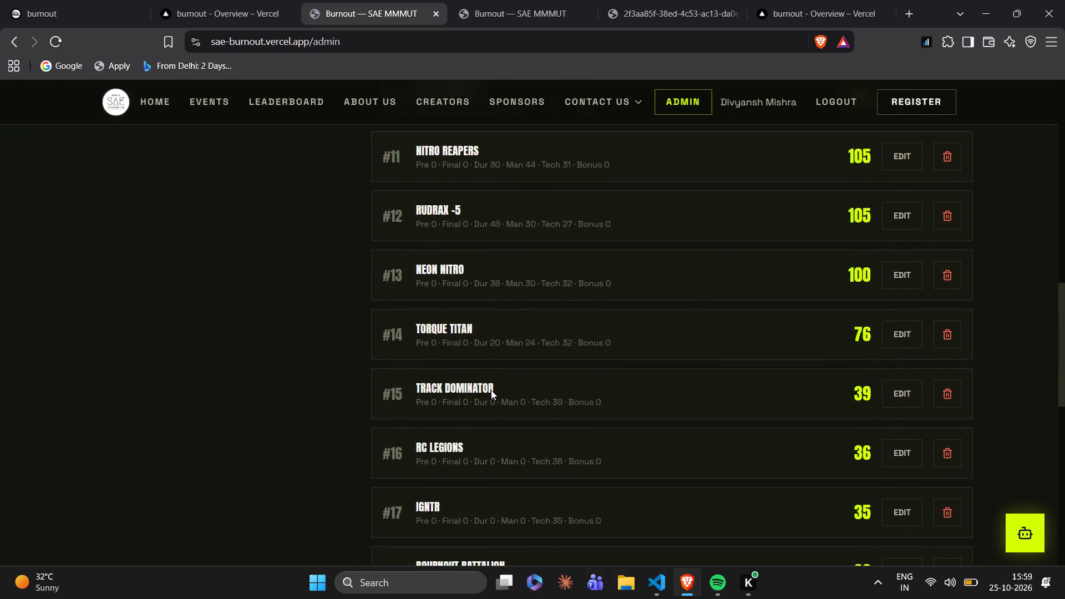
scroll(491, 390, up, 5)
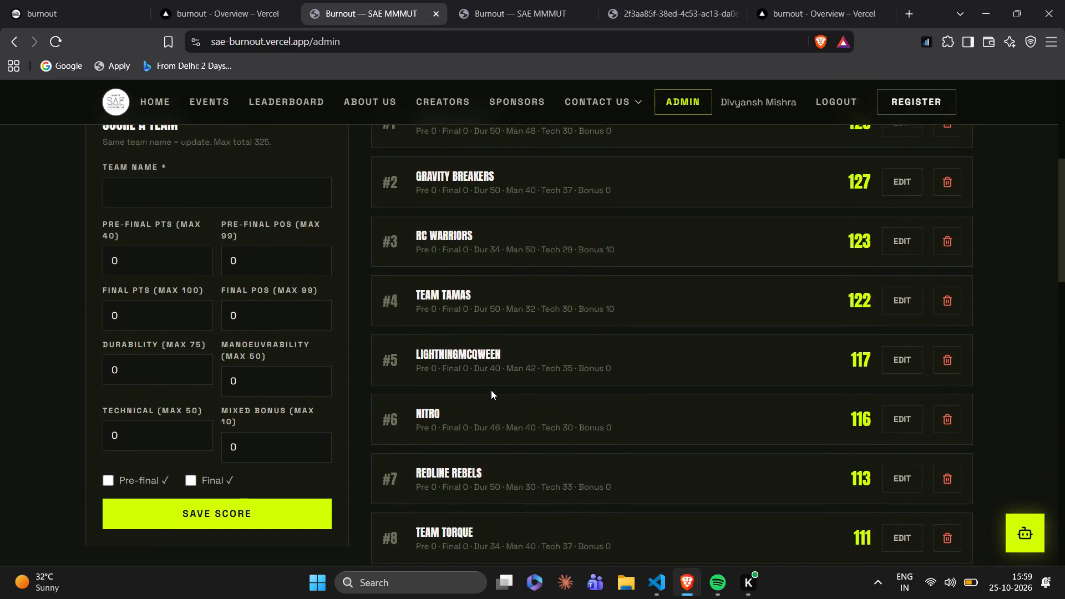
scroll(491, 390, up, 2)
scroll(491, 390, down, 1)
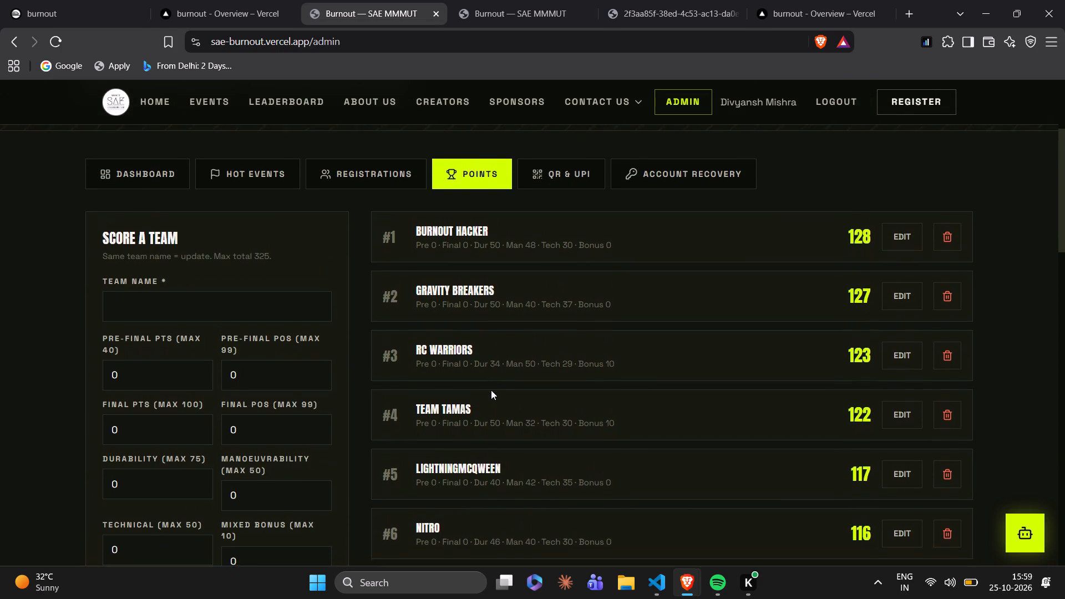
scroll(491, 390, down, 3)
scroll(491, 390, up, 1)
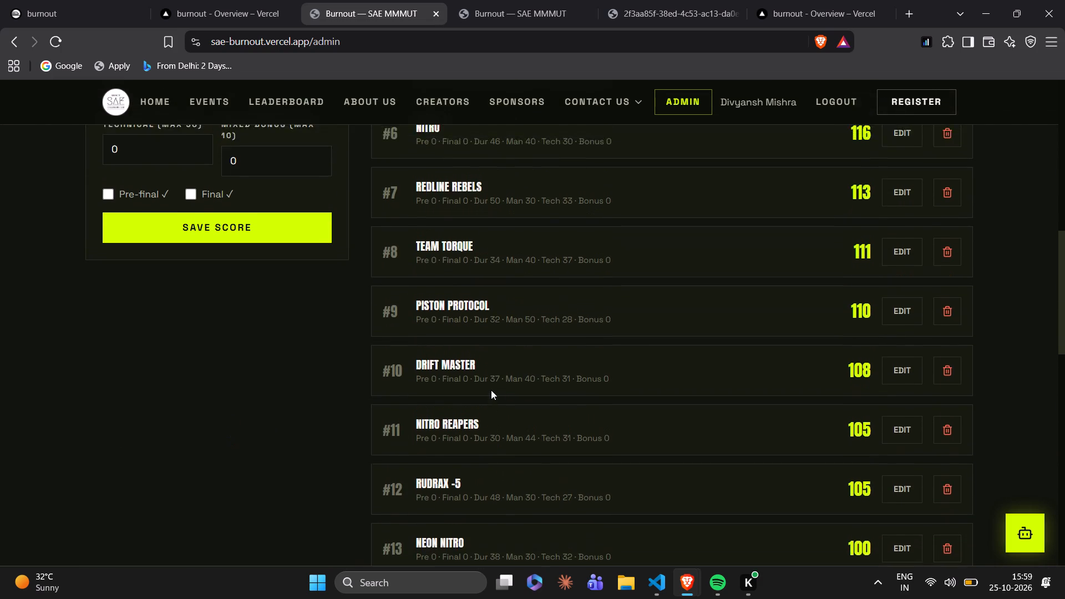
scroll(491, 390, up, 3)
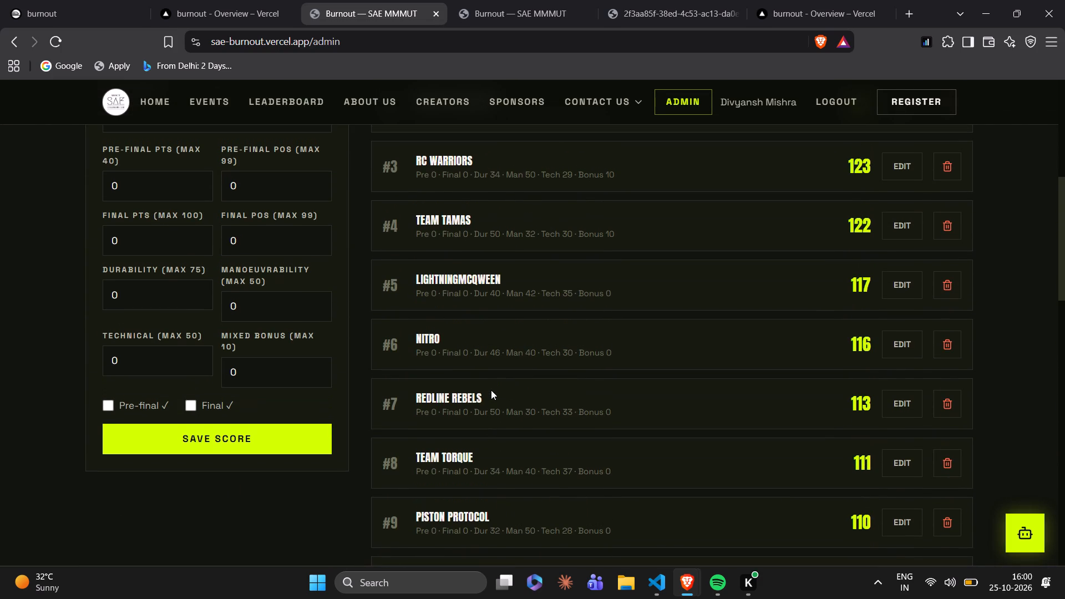
scroll(491, 390, up, 1)
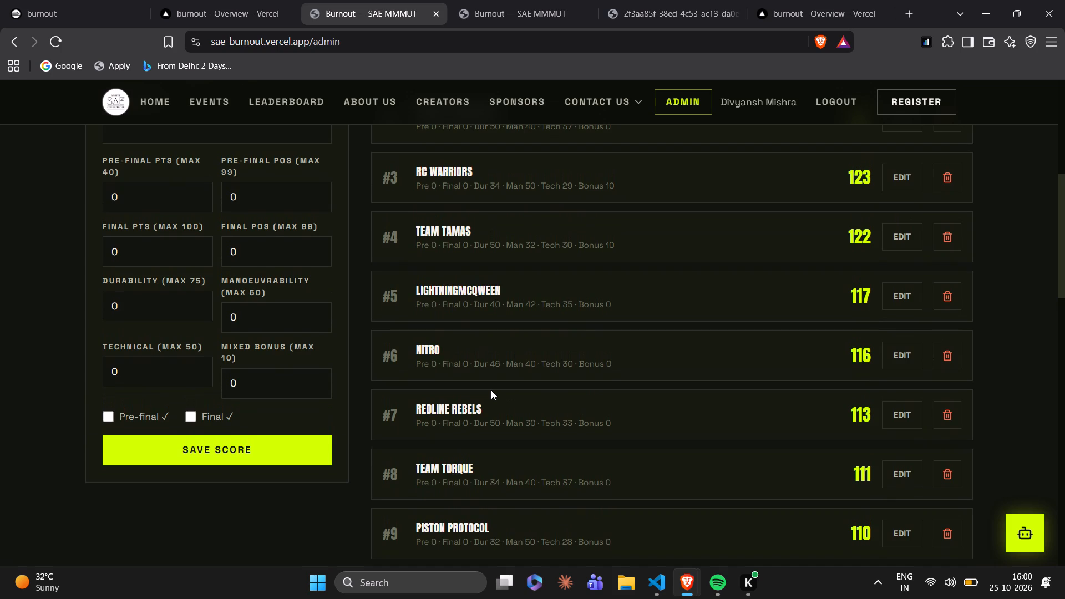
scroll(491, 390, up, 2)
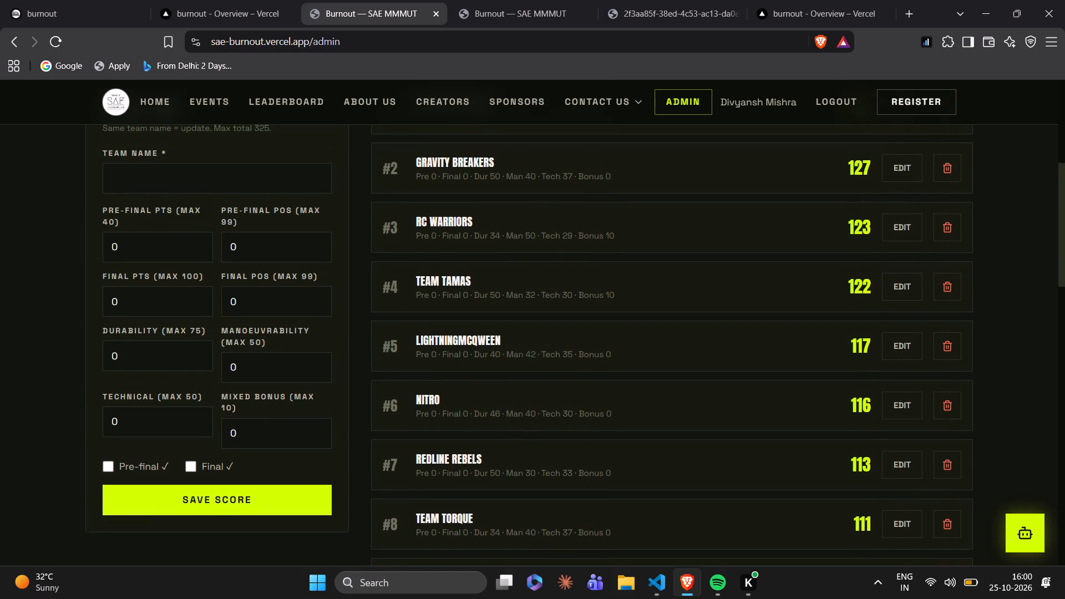
scroll(491, 390, up, 1)
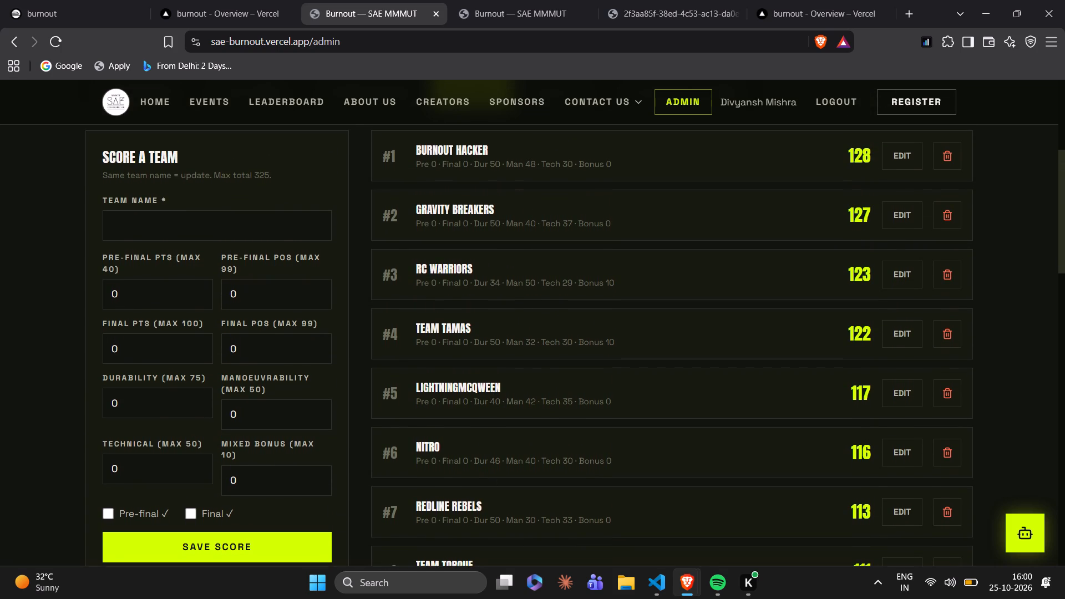
scroll(489, 387, down, 1)
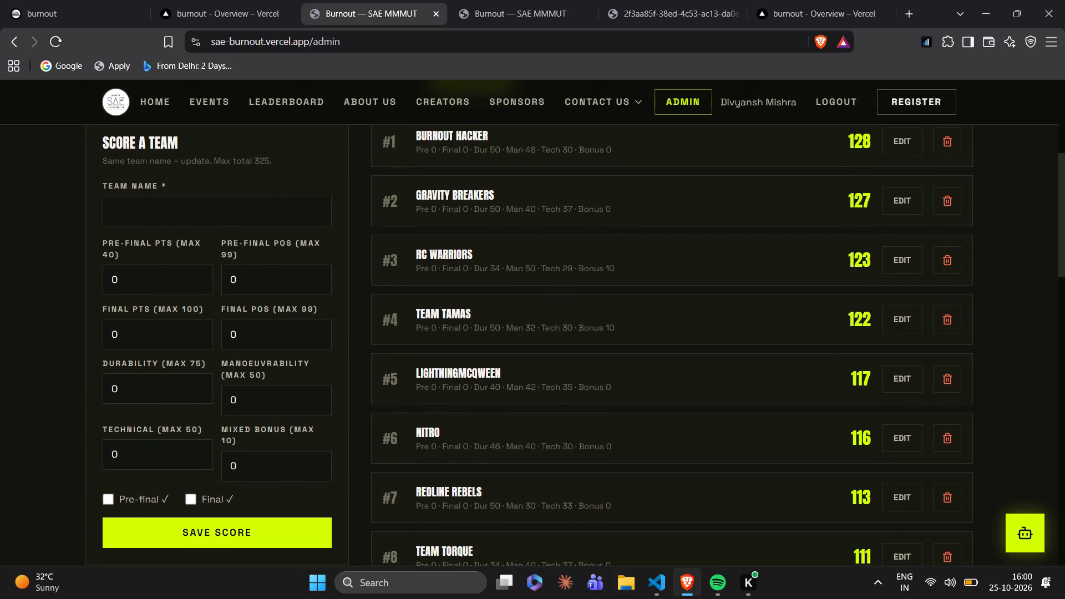
scroll(489, 387, down, 3)
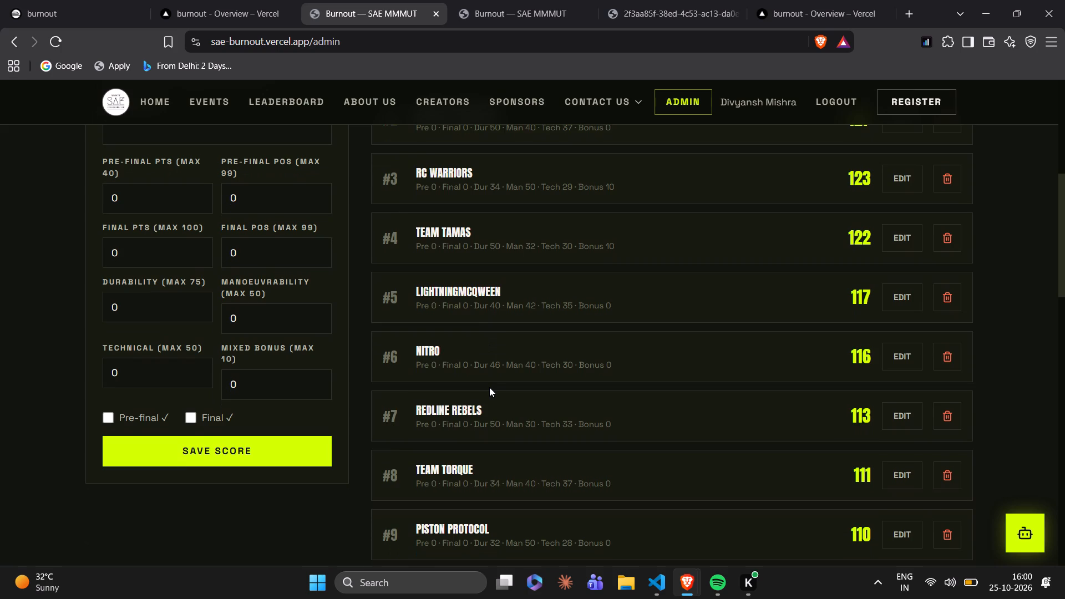
scroll(489, 387, down, 1)
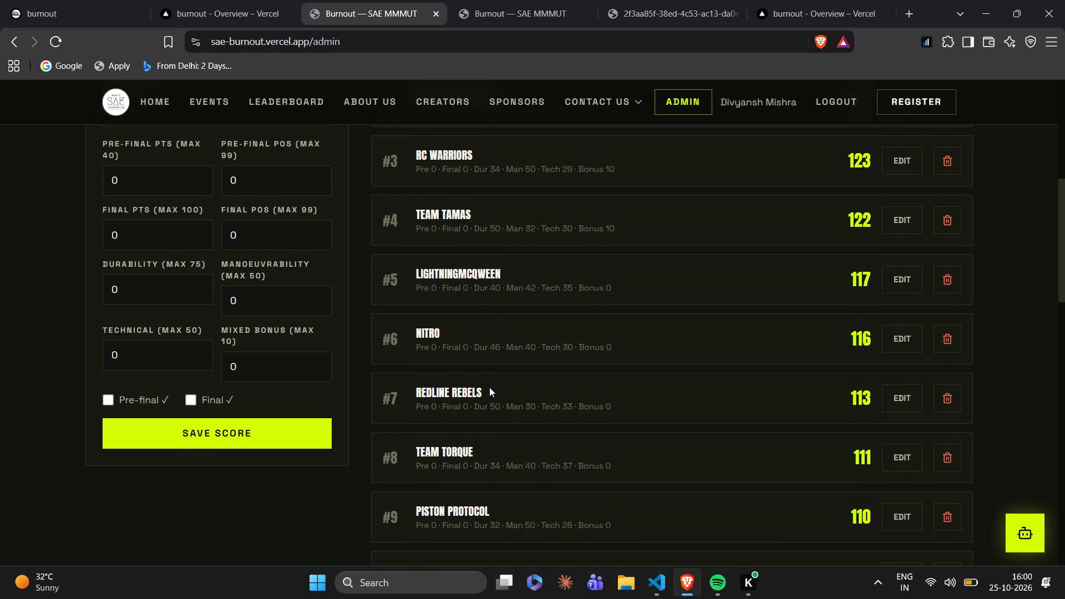
scroll(489, 387, down, 1)
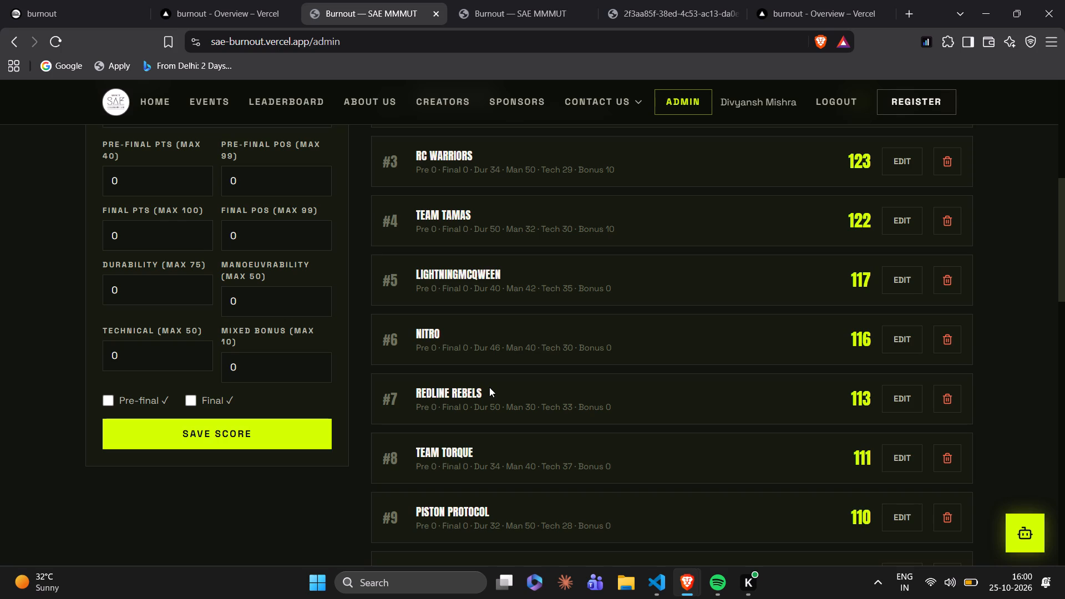
Recheck the ranked team list from Burnout Hacker to Nitro Reapers, comparing each team's total and points breakdown.
scroll(489, 387, up, 2)
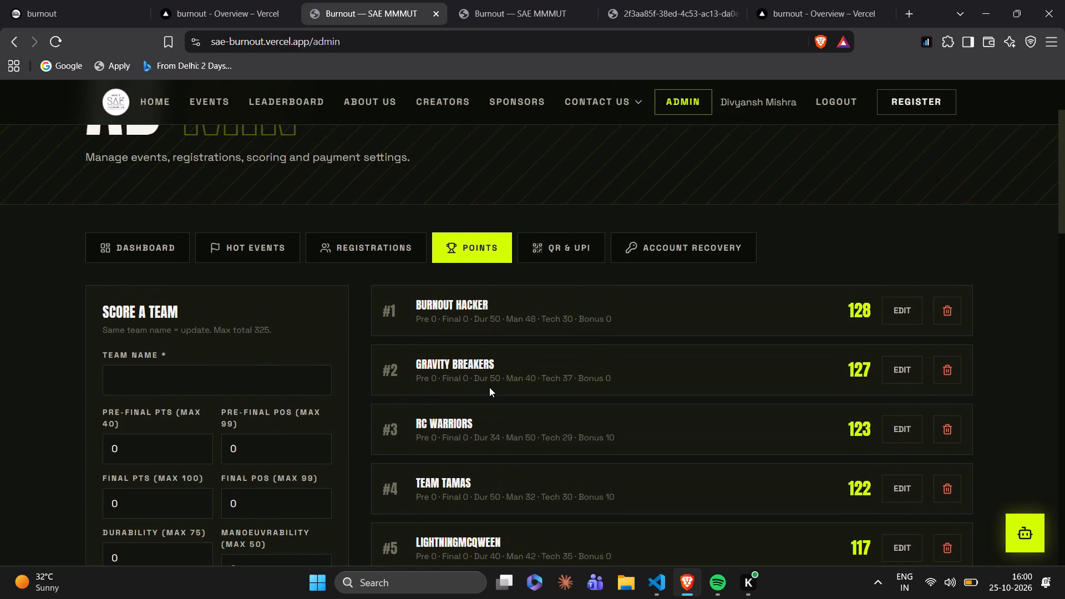
scroll(489, 387, down, 1)
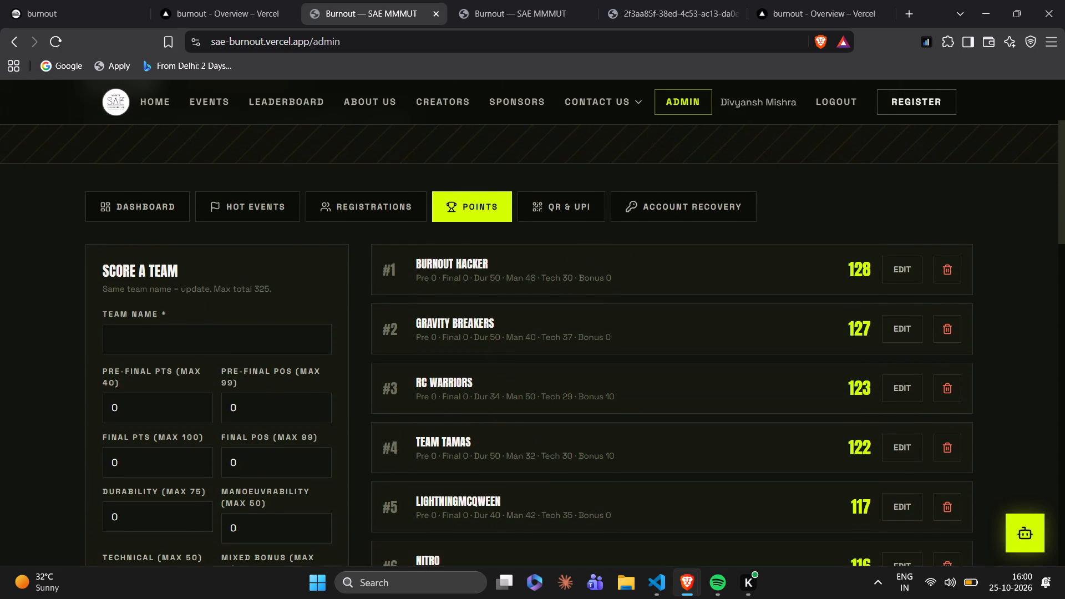
scroll(483, 329, down, 3)
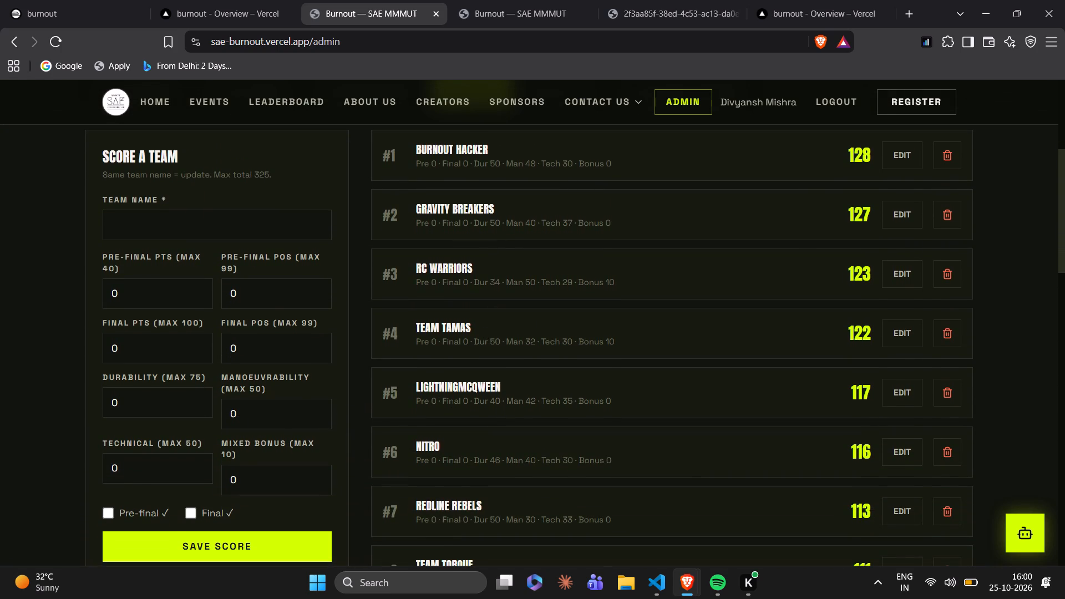
scroll(489, 396, down, 3)
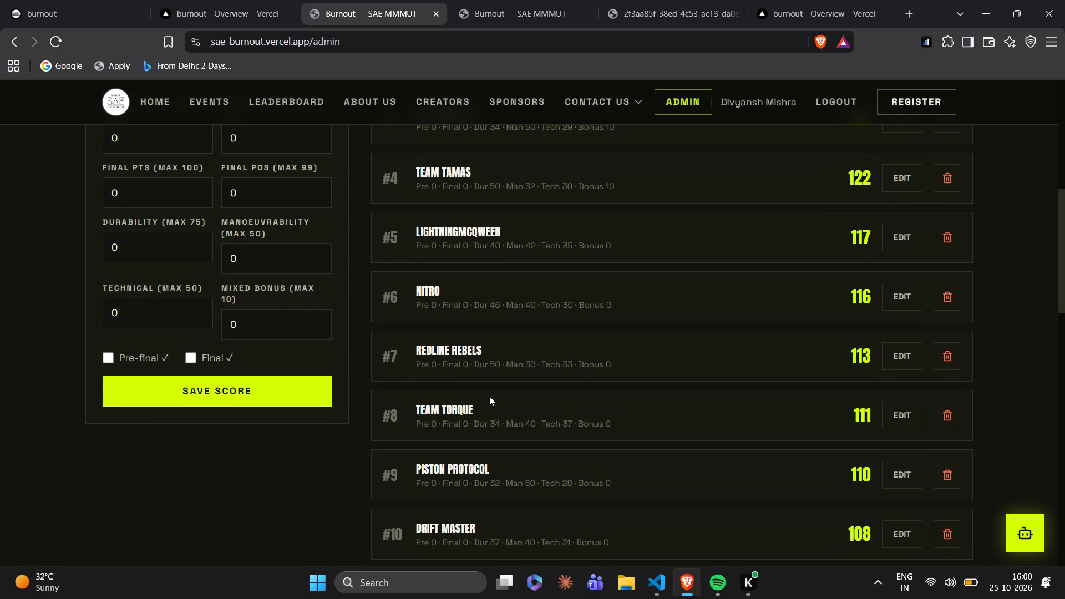
scroll(489, 396, down, 1)
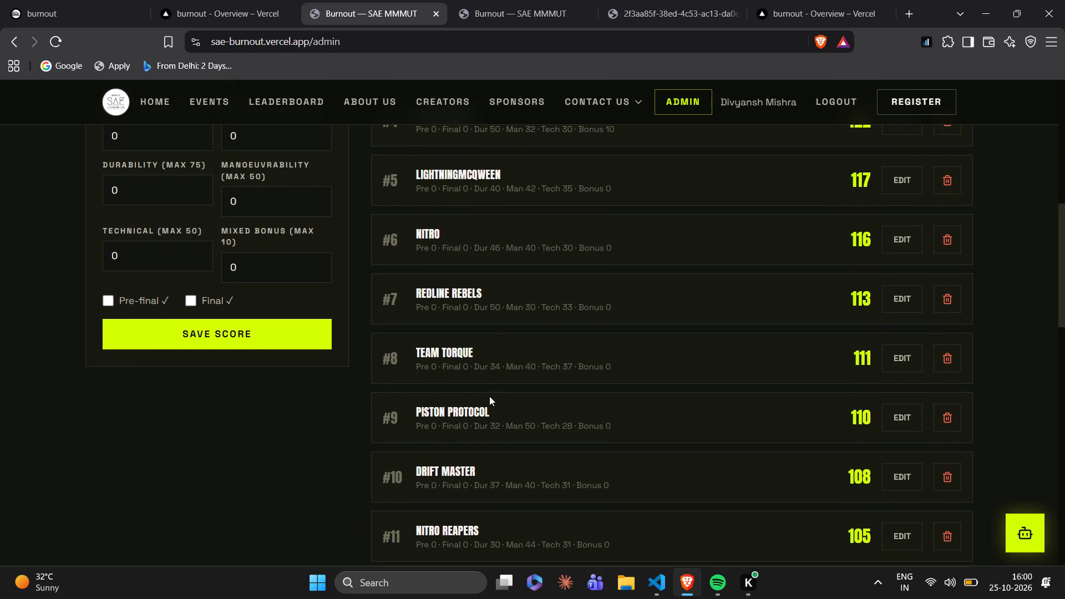
scroll(489, 396, down, 1)
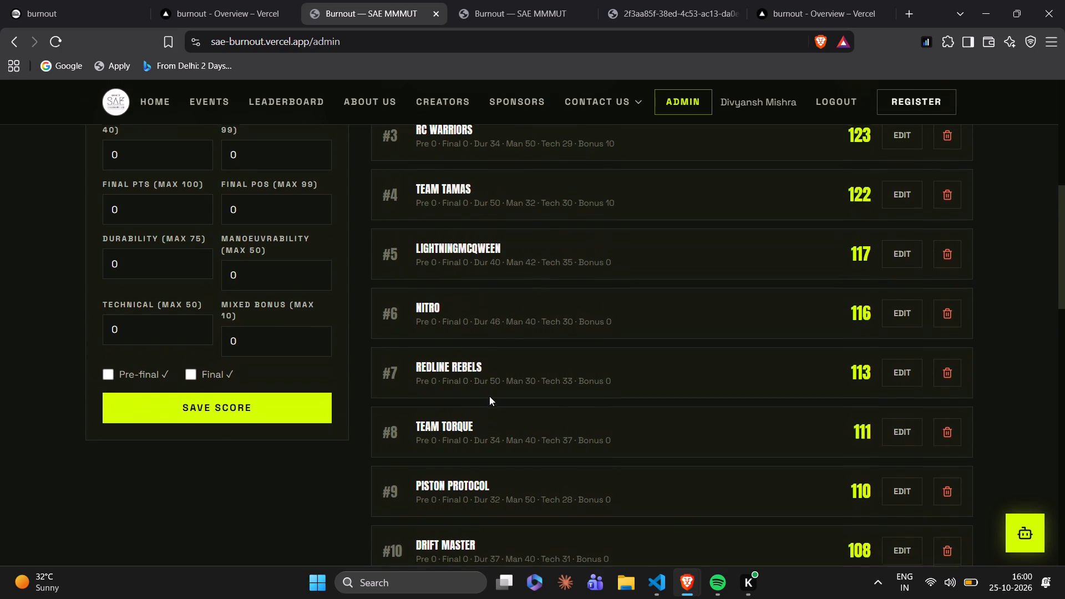
scroll(489, 396, down, 1)
scroll(489, 396, up, 1)
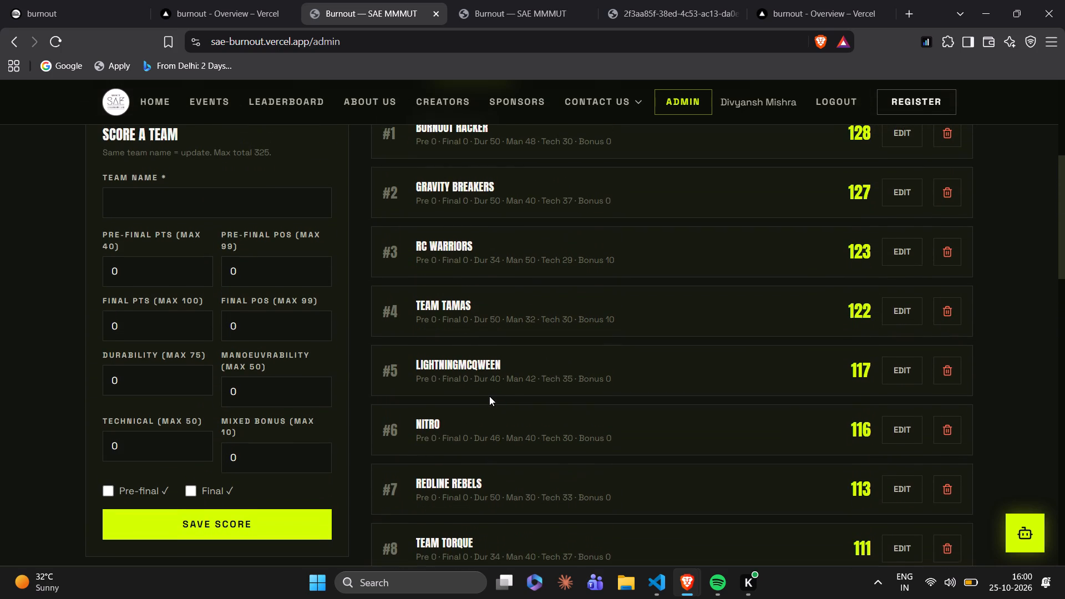
scroll(489, 396, up, 1)
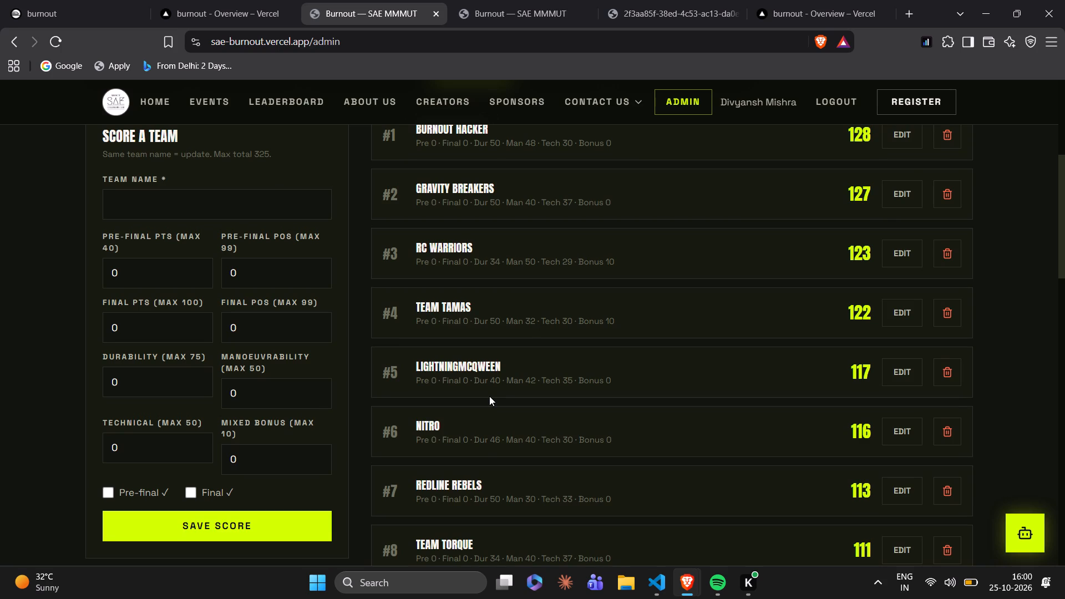
scroll(337, 356, up, 8)
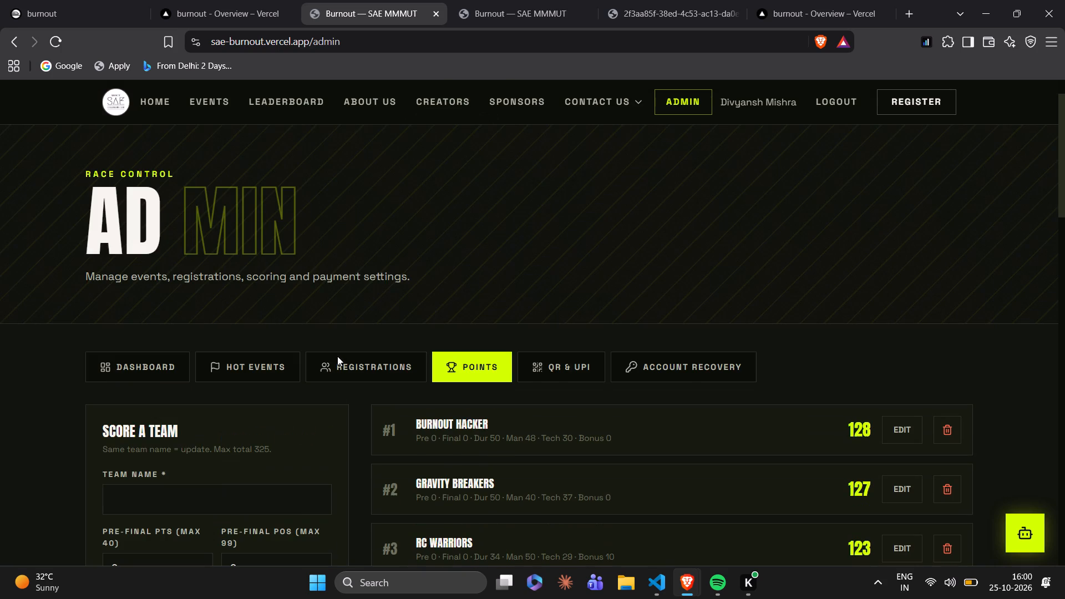
scroll(365, 416, down, 2)
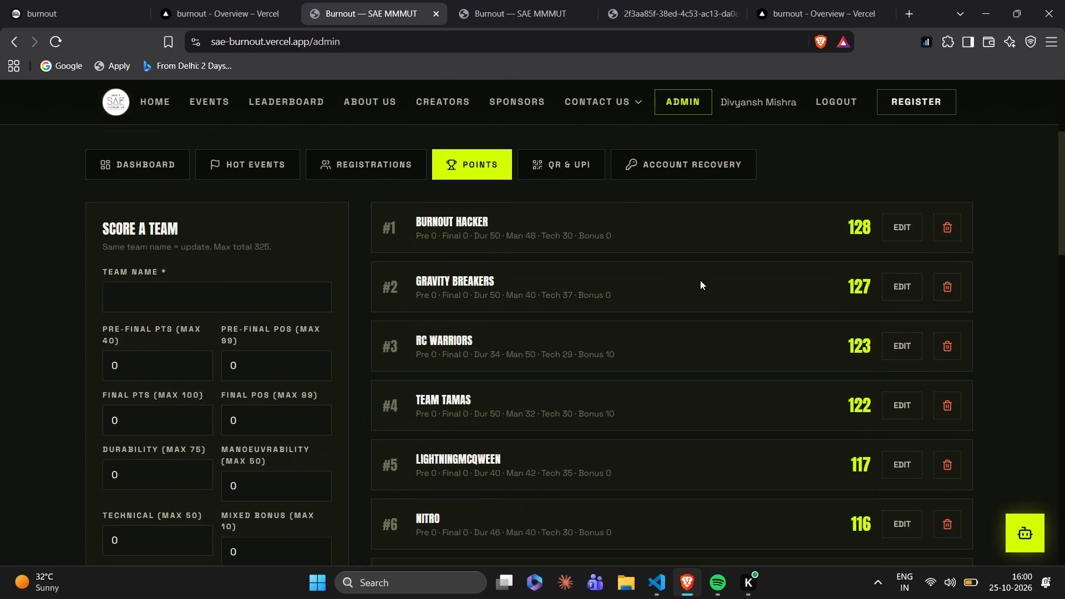
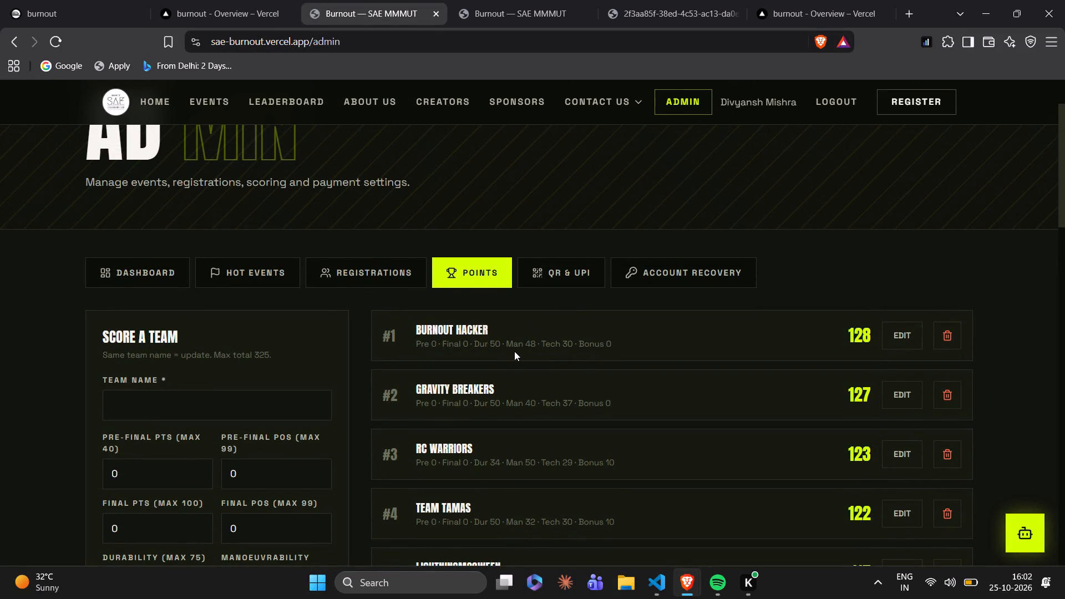
Set Gravity Breakers' pre-final points to 40 and save the score.
scroll(468, 331, down, 1)
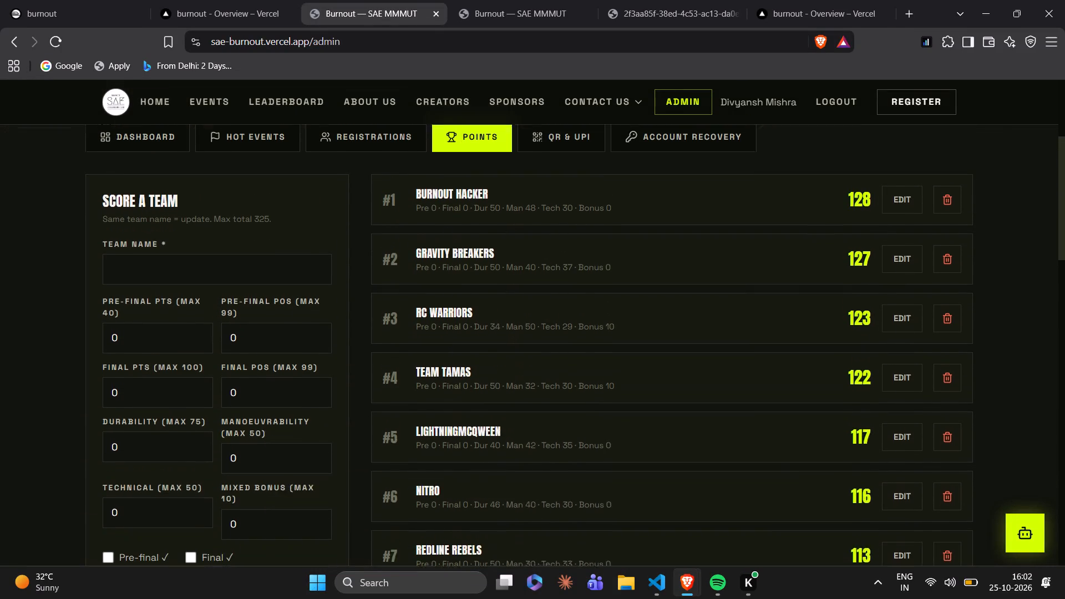
scroll(468, 331, down, 2)
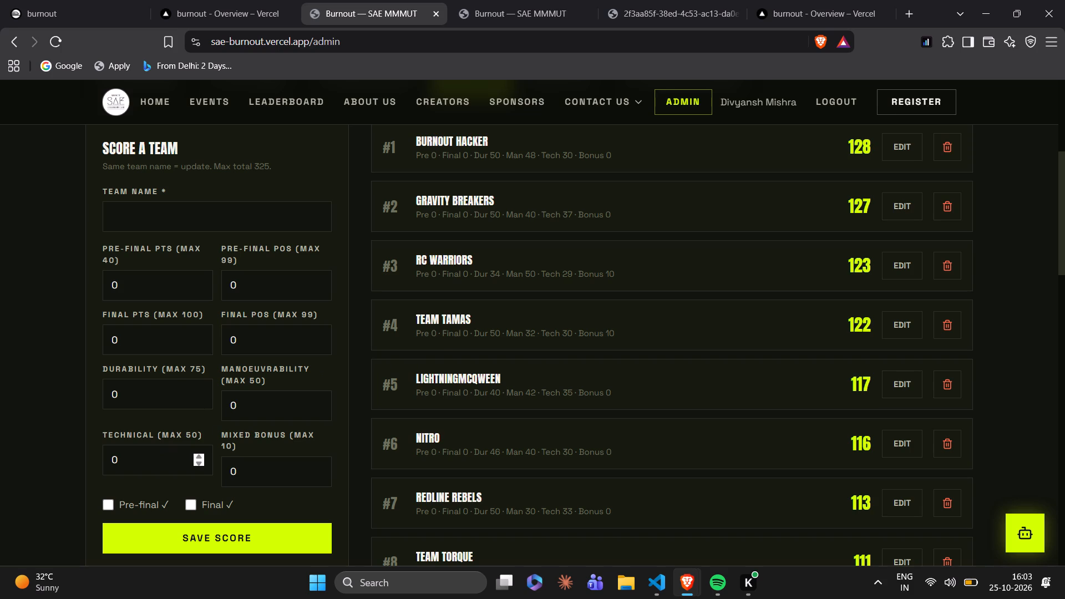
scroll(545, 355, up, 1)
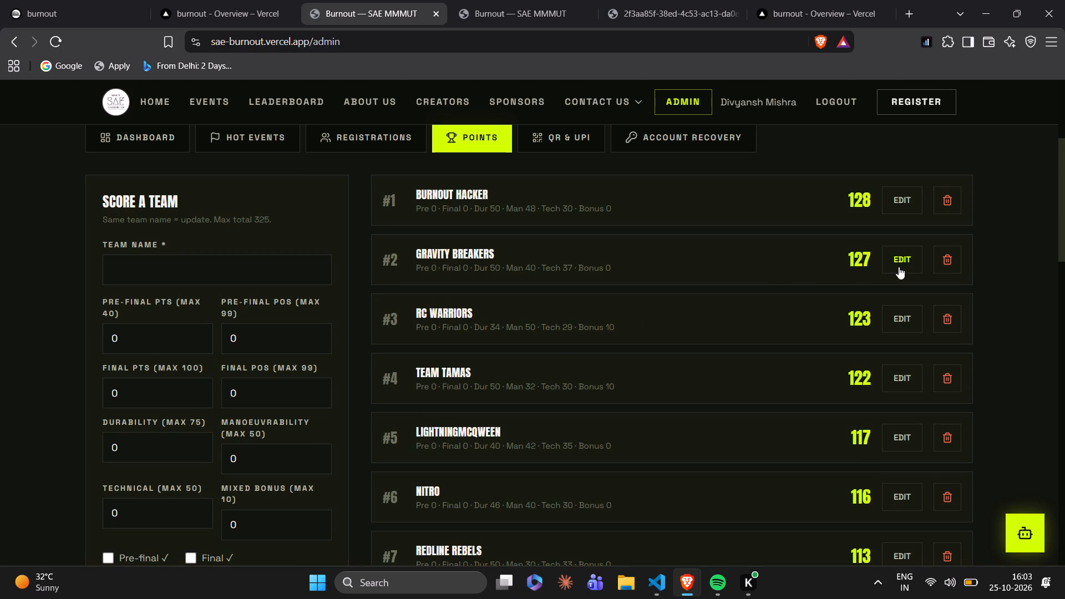
click(899, 267)
click(129, 329)
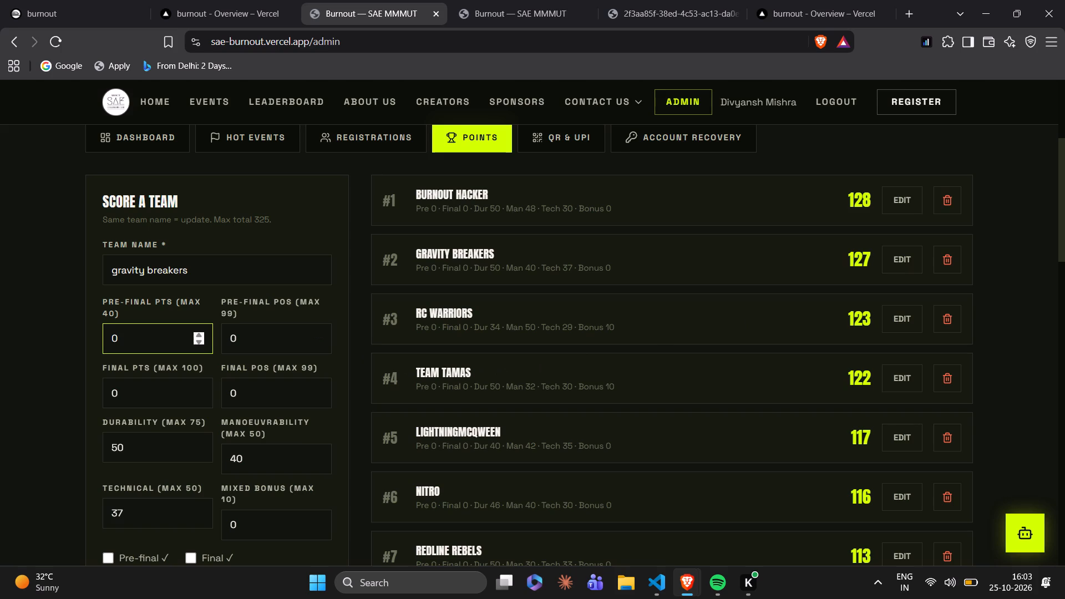
key(Left)
key(4)
scroll(42, 361, down, 3)
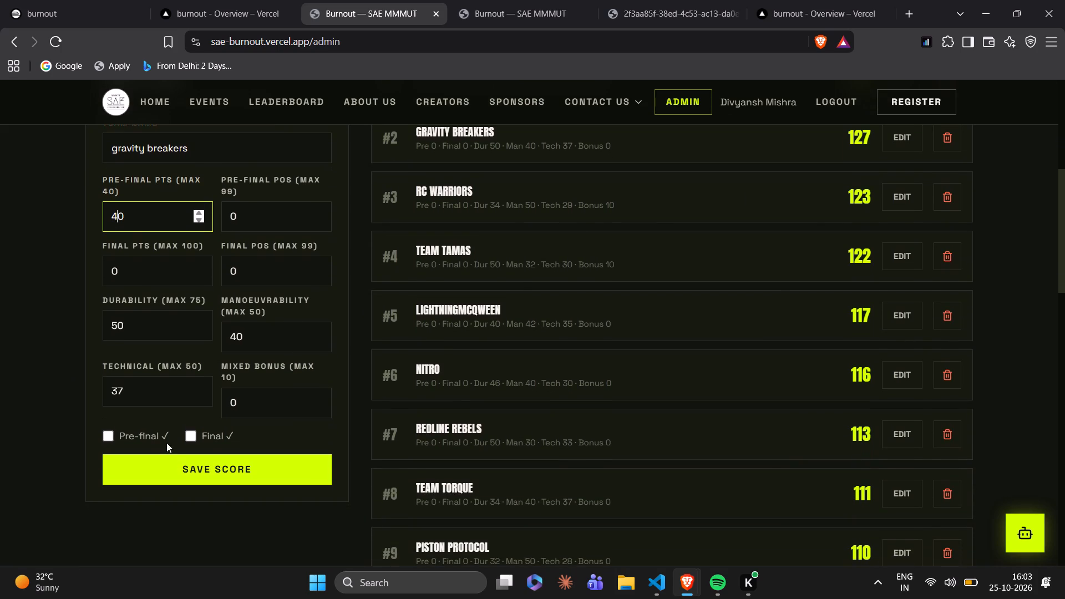
click(168, 470)
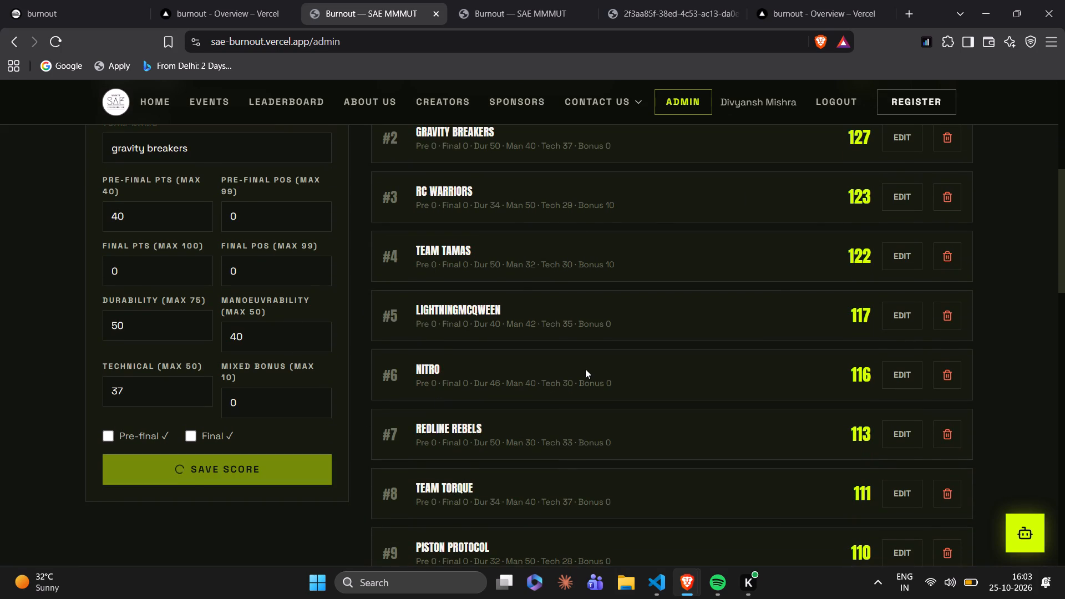
scroll(614, 365, up, 2)
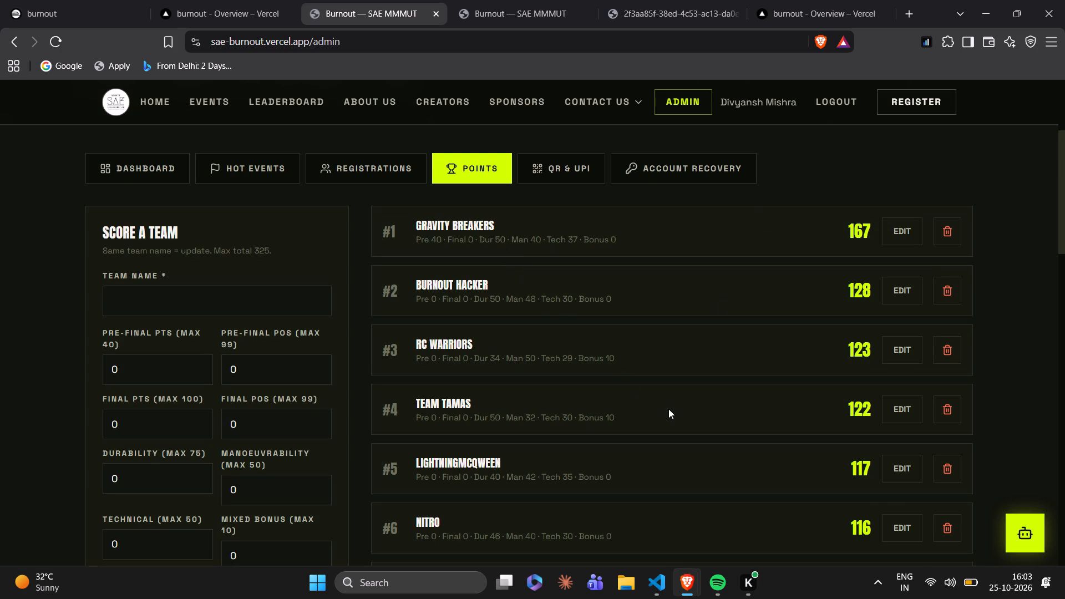
click(894, 474)
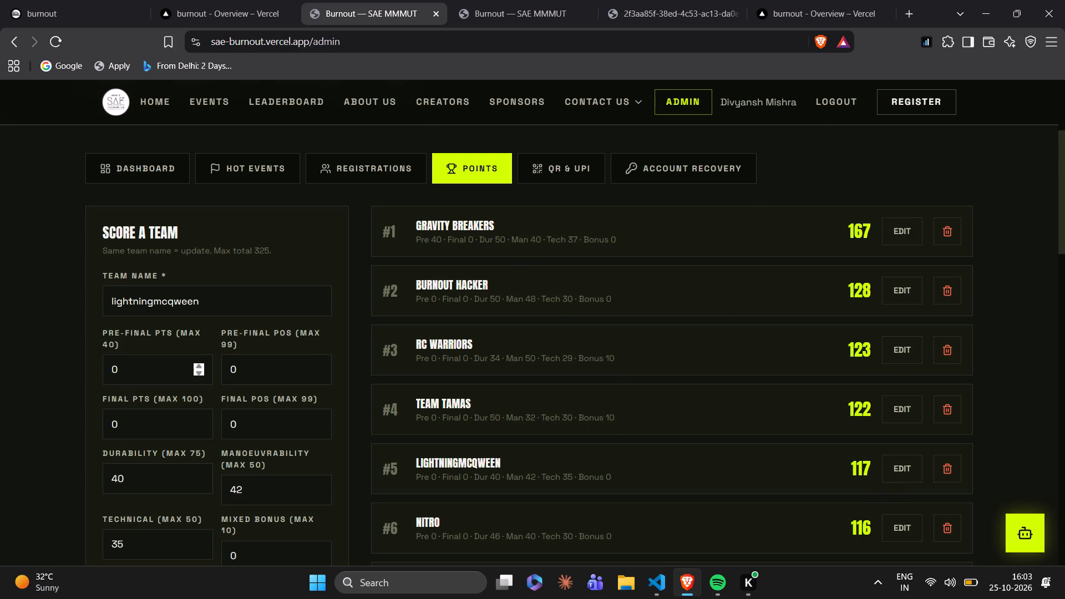
click(132, 378)
key(Left)
key(4)
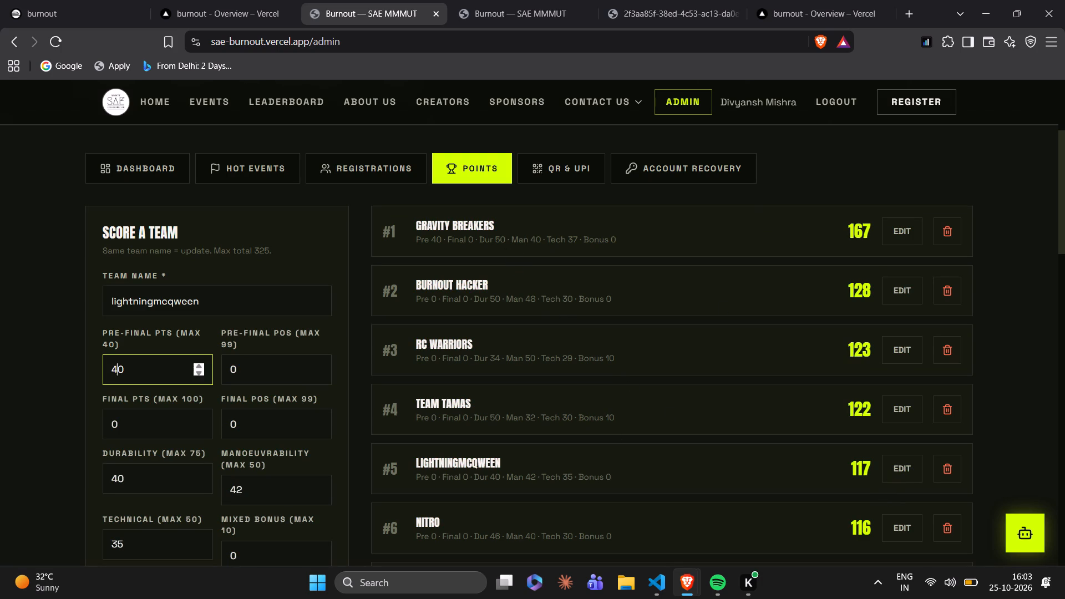
scroll(26, 499, down, 1)
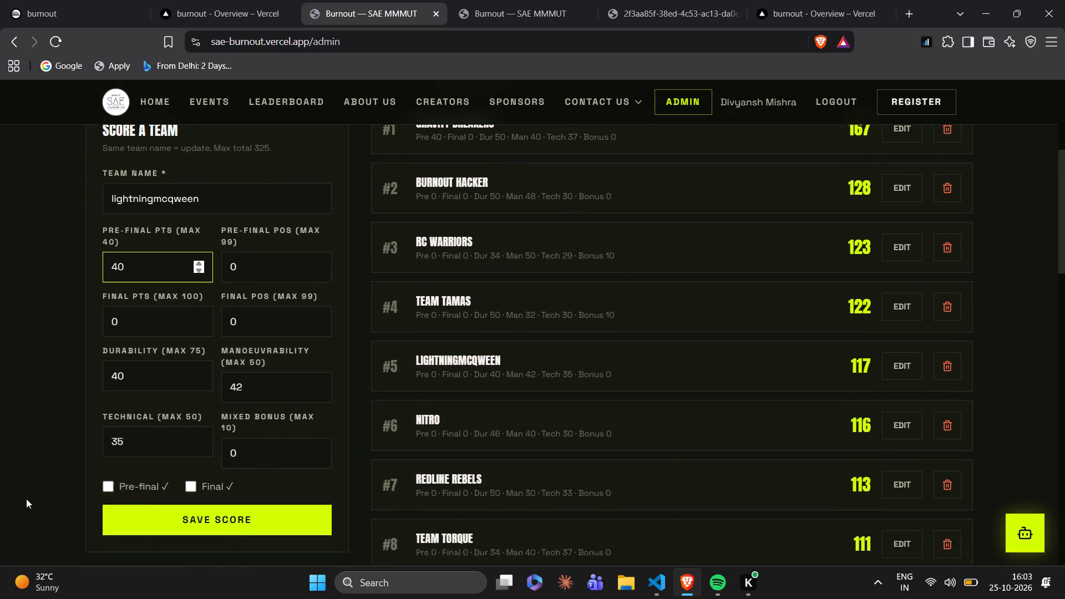
scroll(26, 499, down, 1)
click(191, 480)
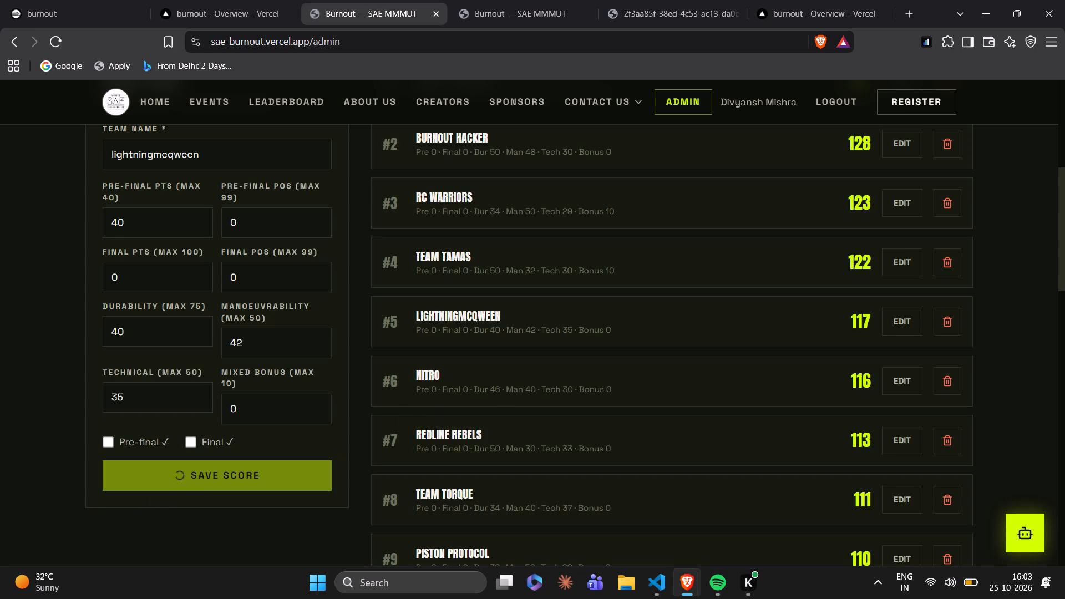
Set Redline Rebels' pre-final points to 40 and save the score.
scroll(575, 387, down, 1)
click(914, 412)
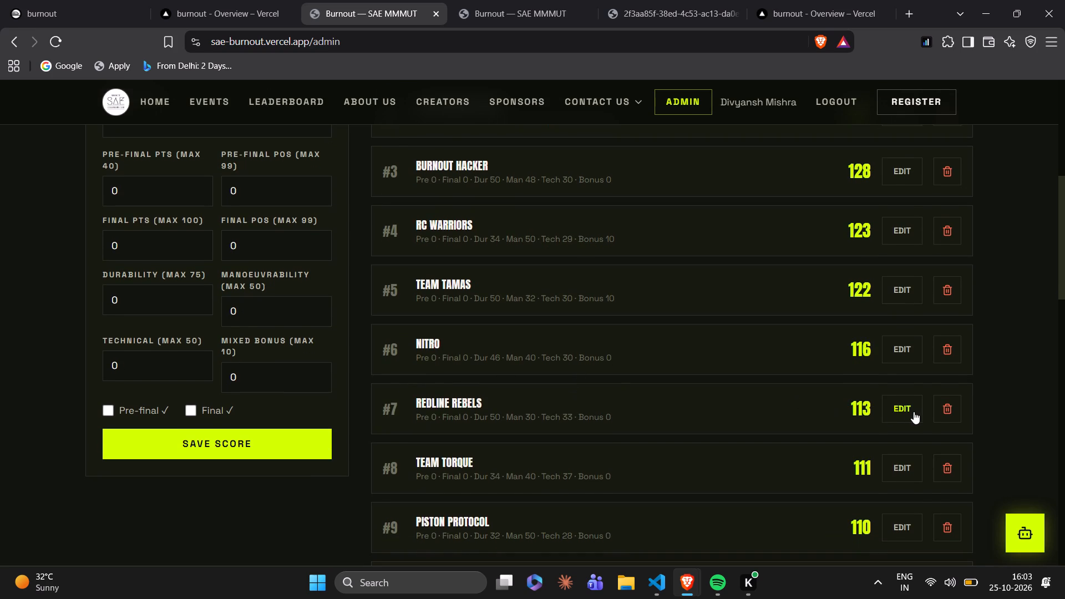
click(153, 184)
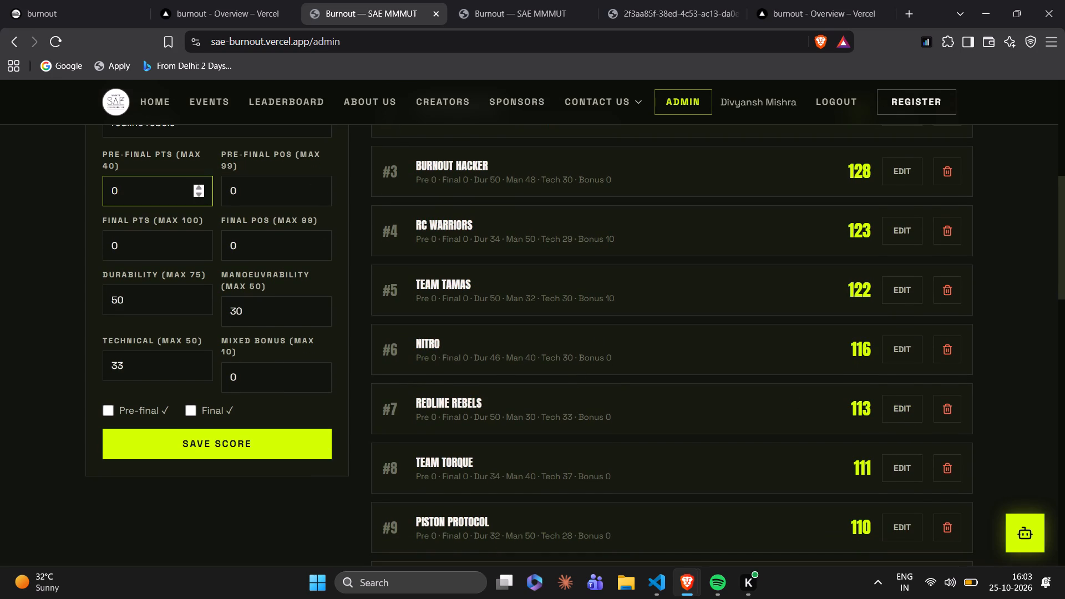
key(Left)
key(4)
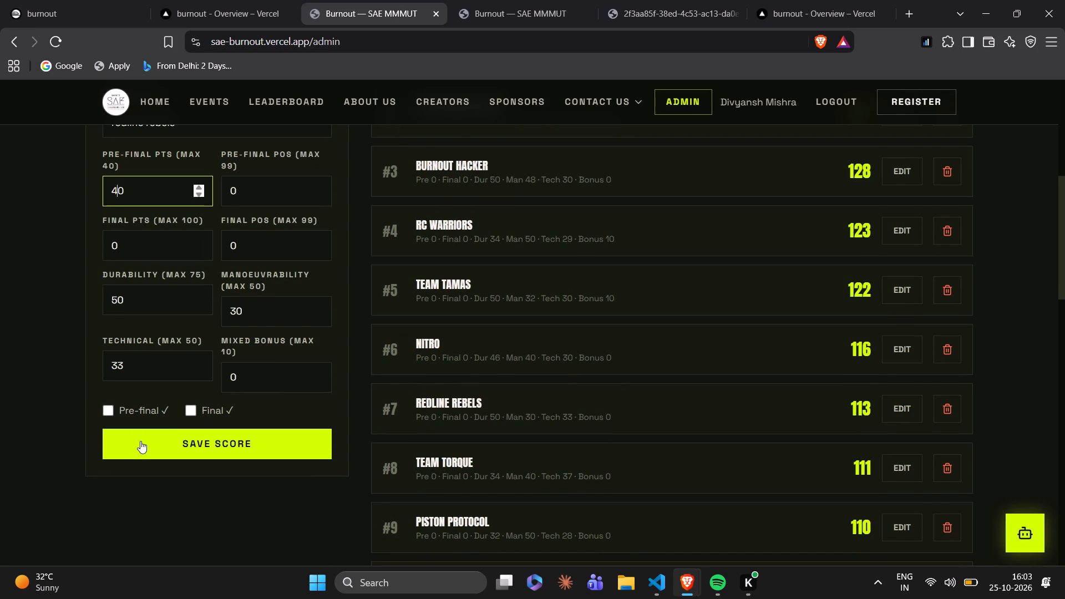
click(140, 441)
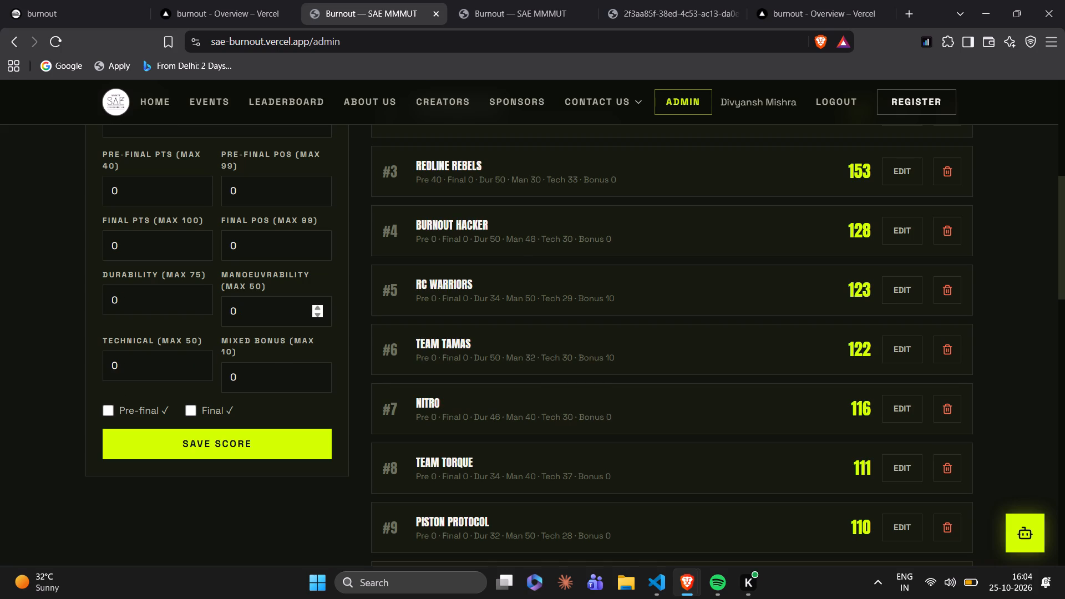
scroll(284, 297, up, 3)
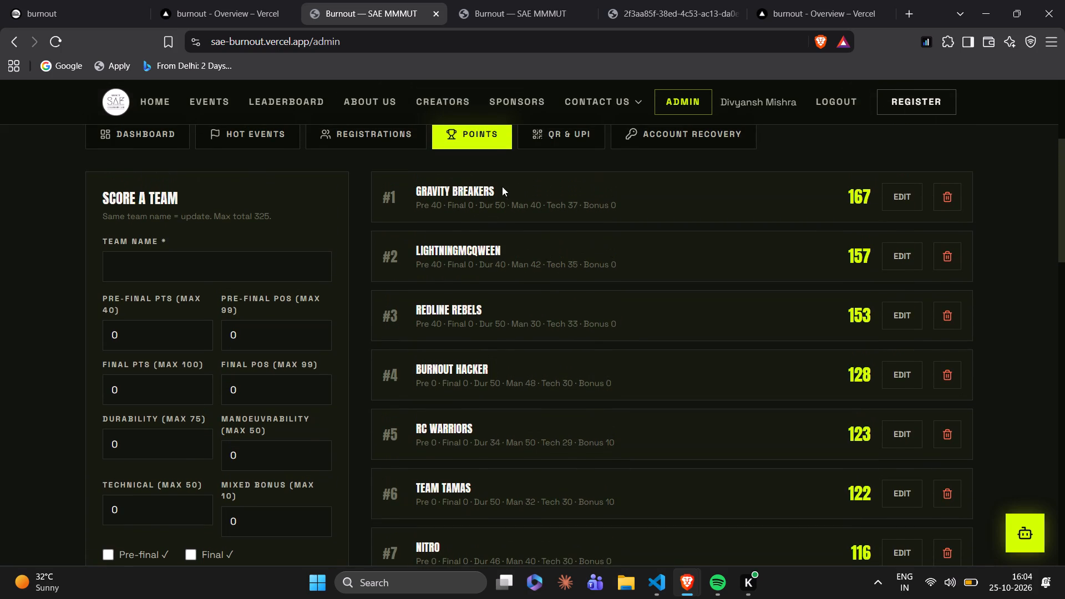